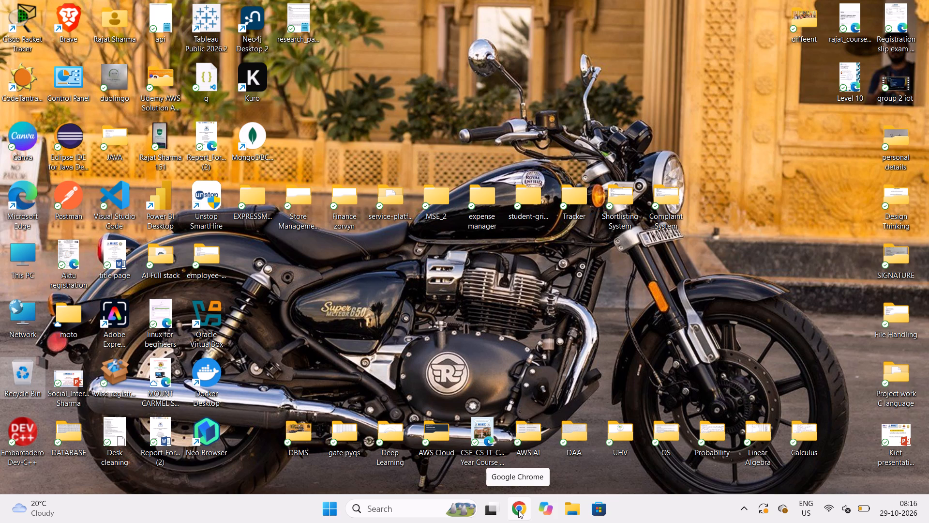
Launch Google Chrome and open a browsing window with the kiet.edu profile.
double_click(518, 510)
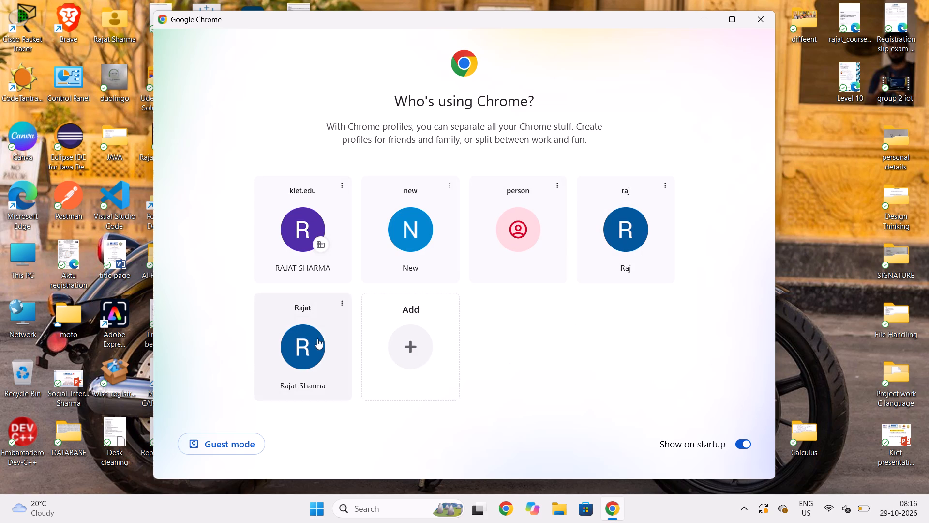
left_click(768, 27)
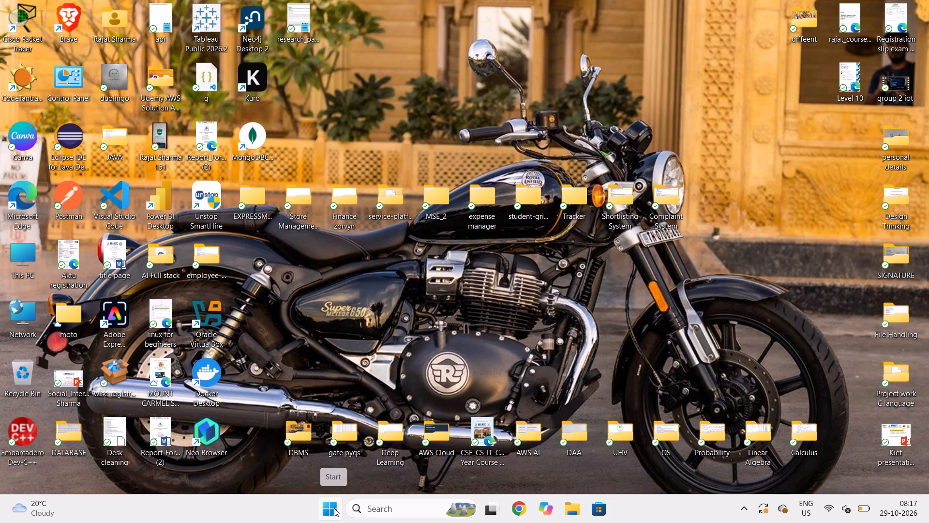
double_click(515, 508)
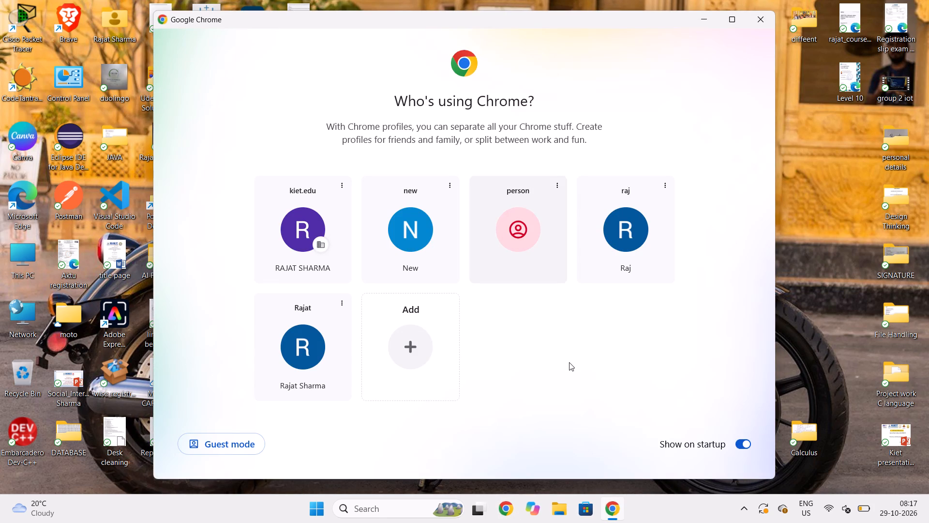
left_click(299, 279)
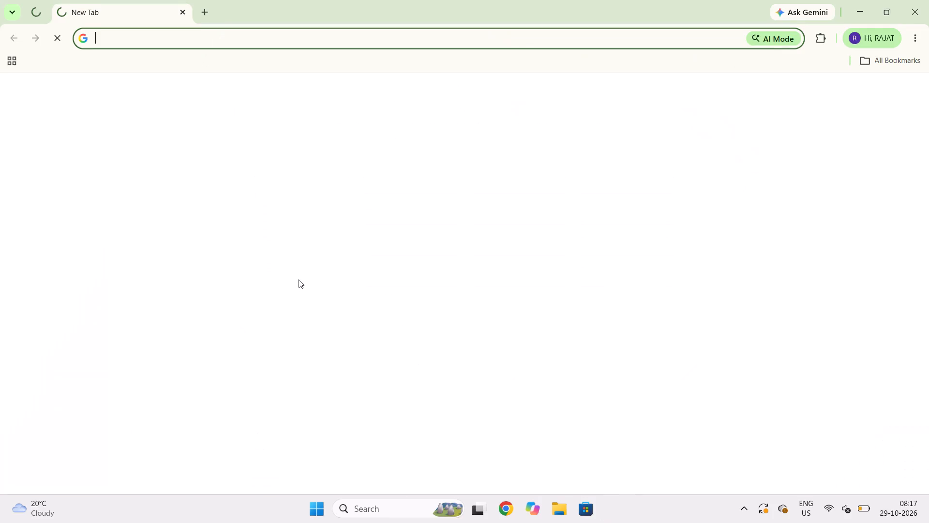
Enter "word" as the address and open the suggested Microsoft Word for the Web page at word.cloud.microsoft.
type("wp")
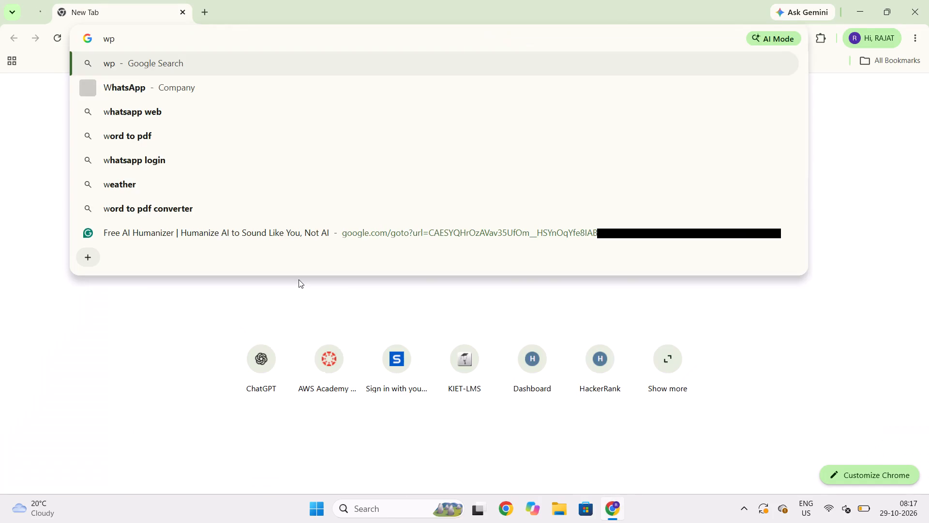
key("BackSpace")
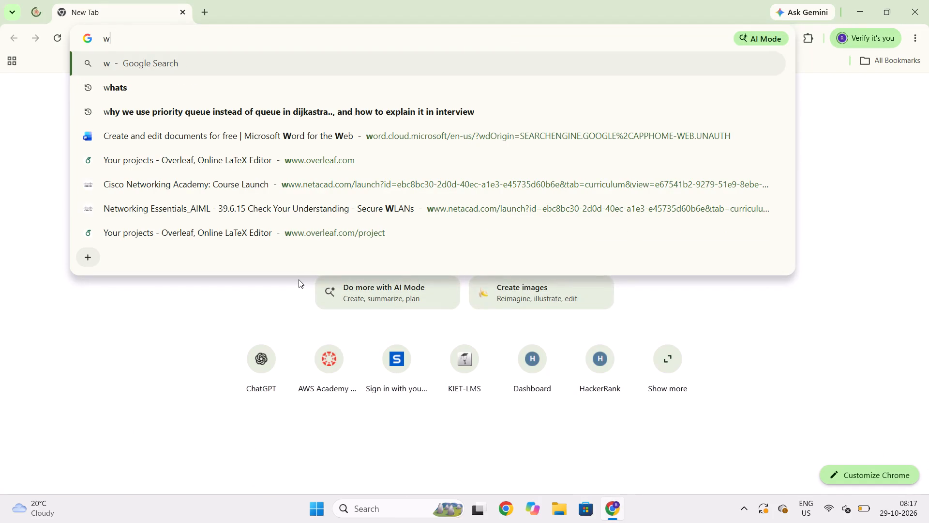
type("ord")
key("Return")
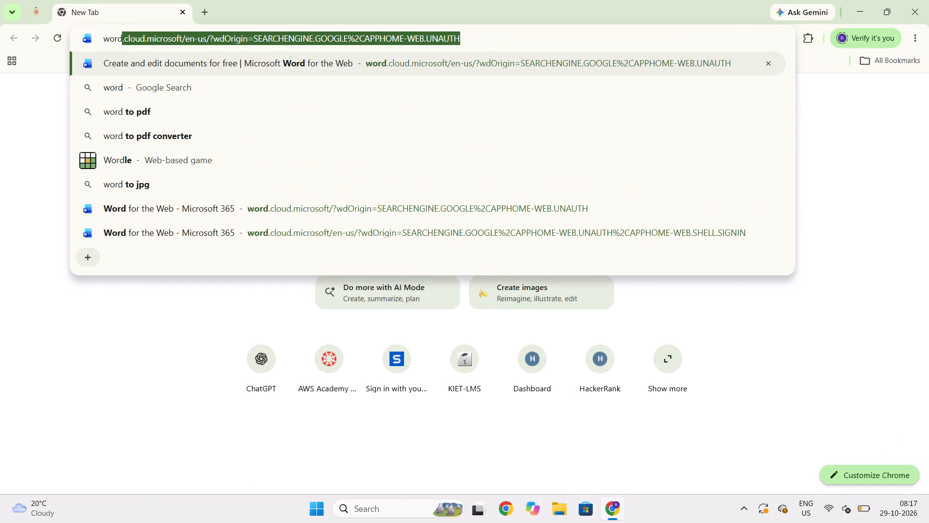
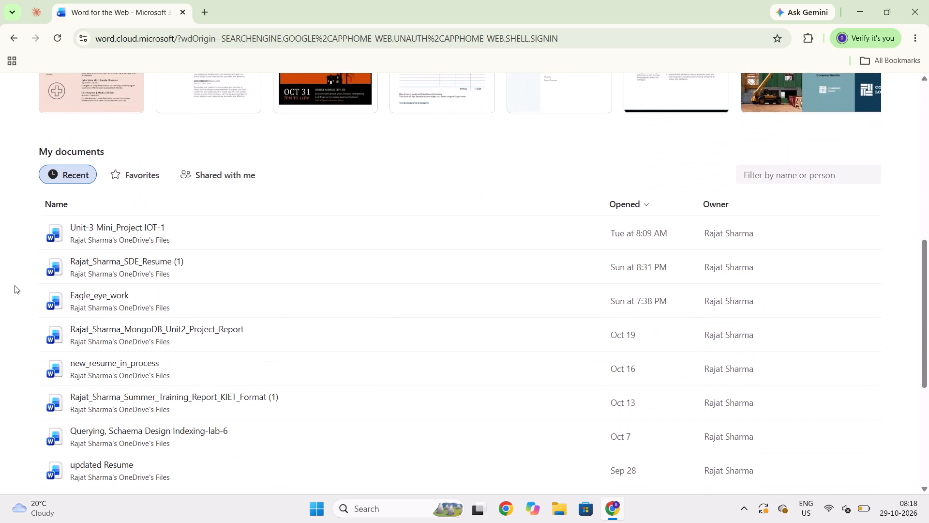
Open the SDE_Resume (1) document from the recent documents.
left_click(111, 266)
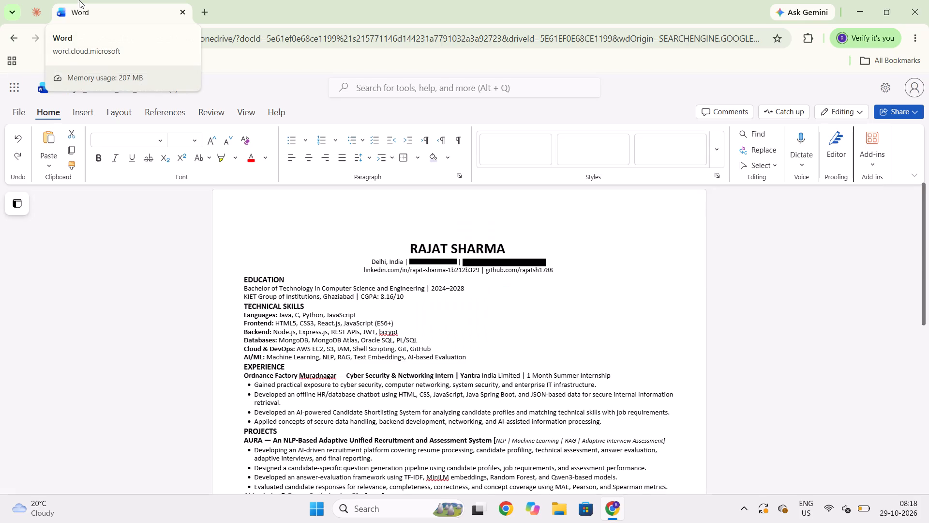
Delete the "| Verify Credential" text from the AWS Certified Solutions Architect – Associate entry under Certifications.
scroll(450, 284, "down", 7)
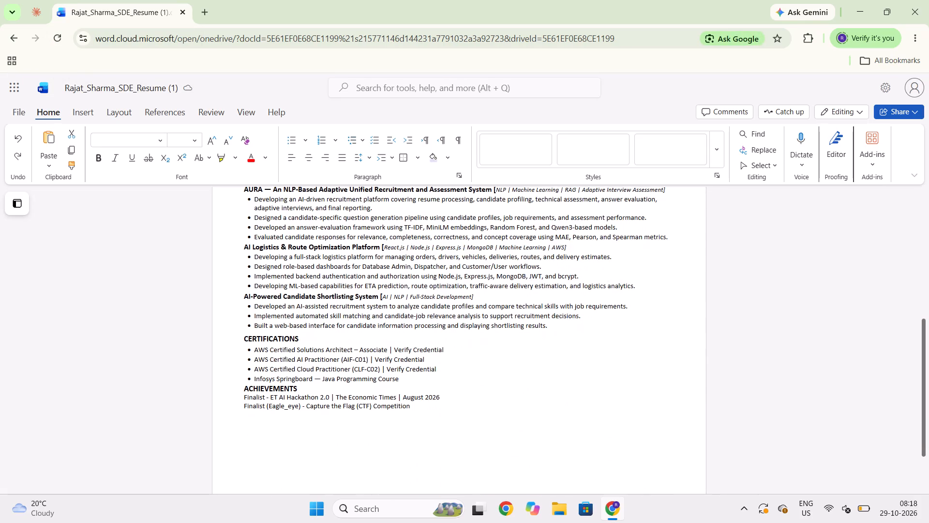
scroll(450, 284, "up", 3)
scroll(450, 284, "down", 5)
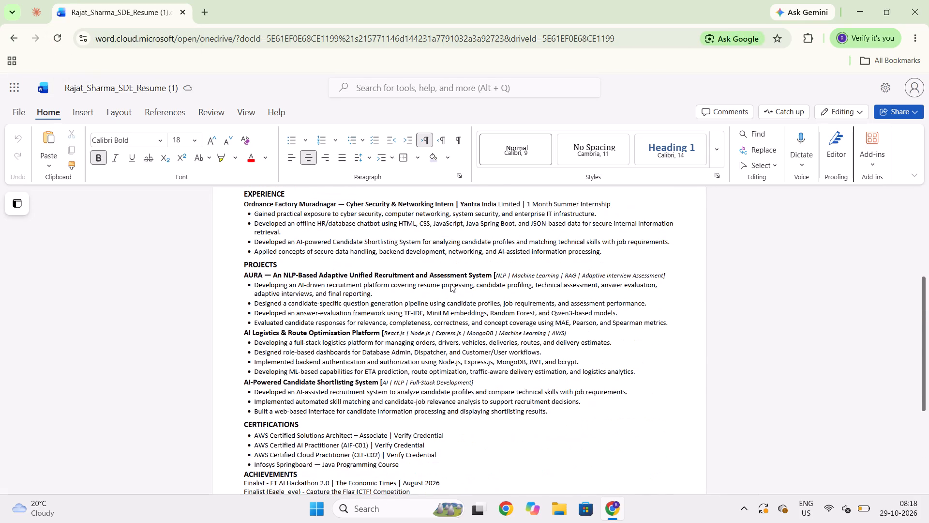
scroll(450, 284, "down", 1)
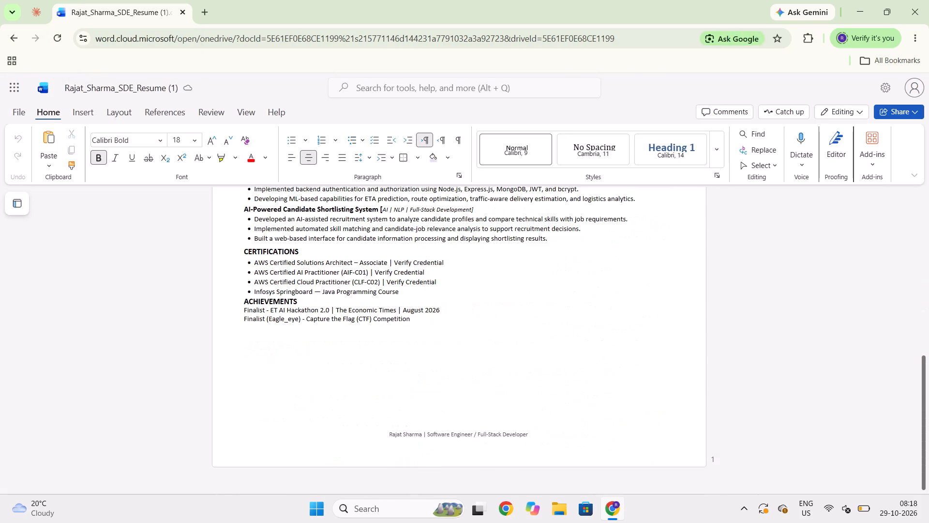
left_click_drag(389, 262, 389, 262)
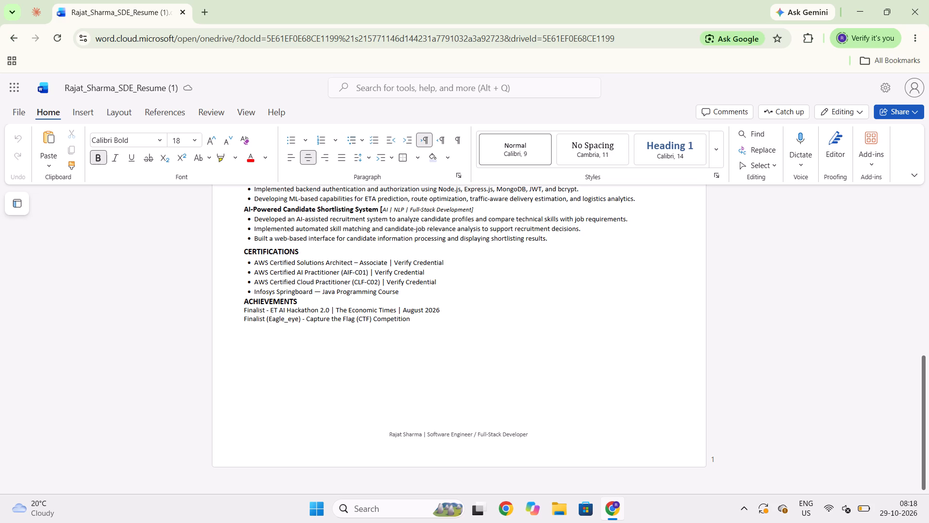
left_click_drag(389, 262, 435, 261)
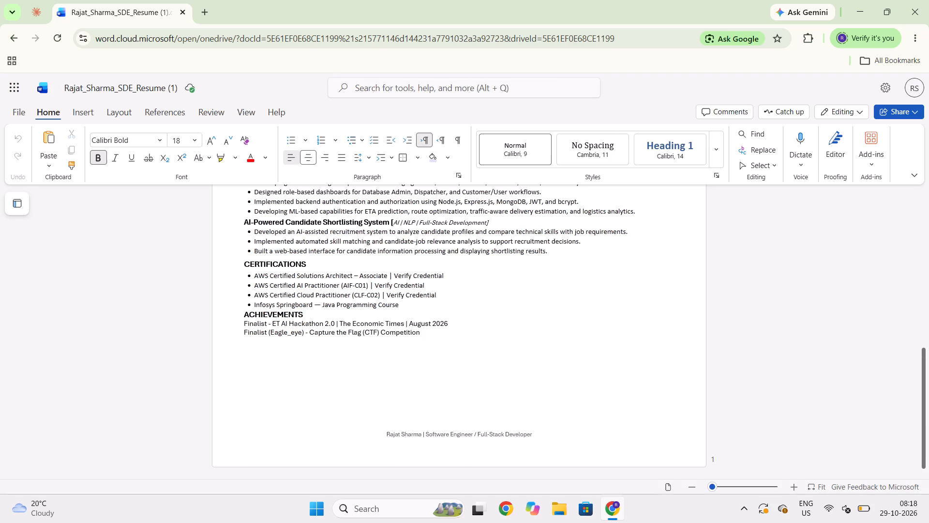
left_click(443, 270)
key("BackSpace")
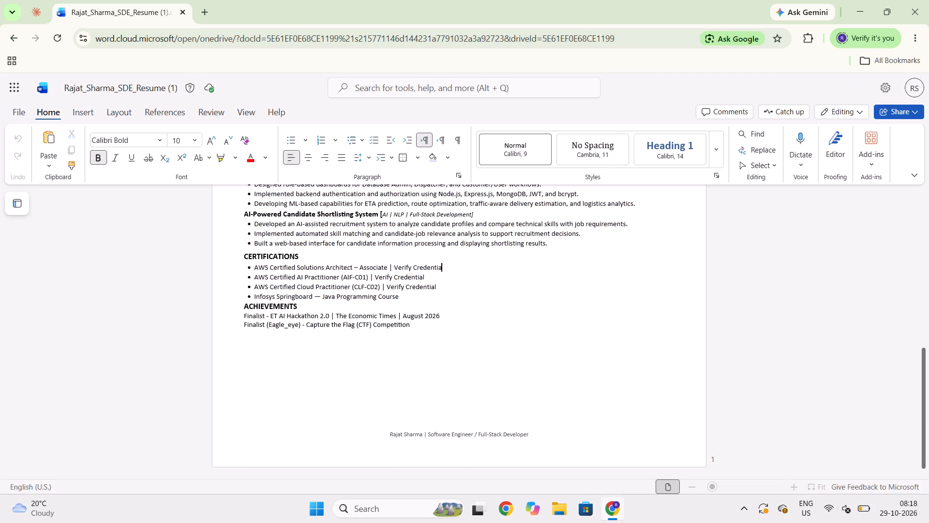
key("BackSpace")
key("BackSpace")
key("BackSpace")
key("BackSpace")
key("BackSpace")
key("BackSpace")
key("BackSpace")
key("BackSpace")
key("BackSpace")
key("BackSpace")
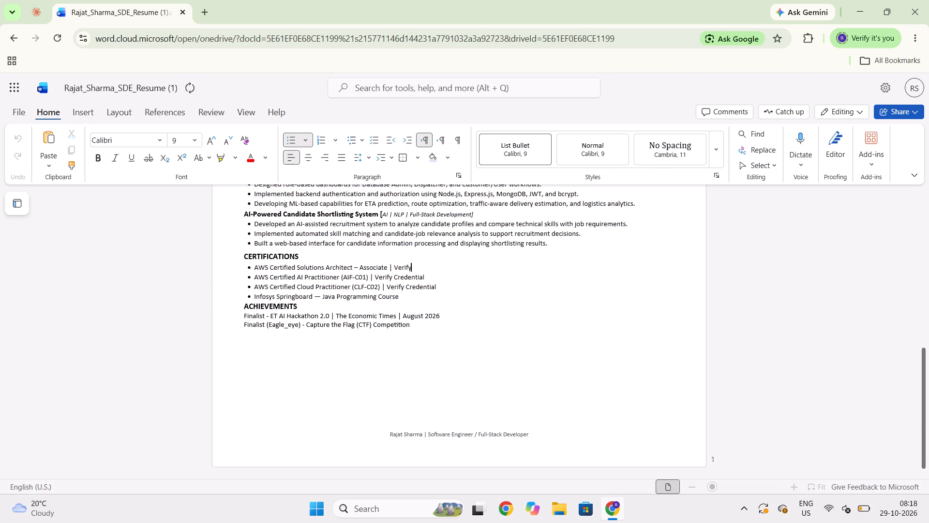
key("BackSpace")
key("BackSpace")
key("BackSpace")
key("BackSpace")
key("BackSpace")
key("BackSpace")
key("BackSpace")
key("BackSpace")
key("BackSpace")
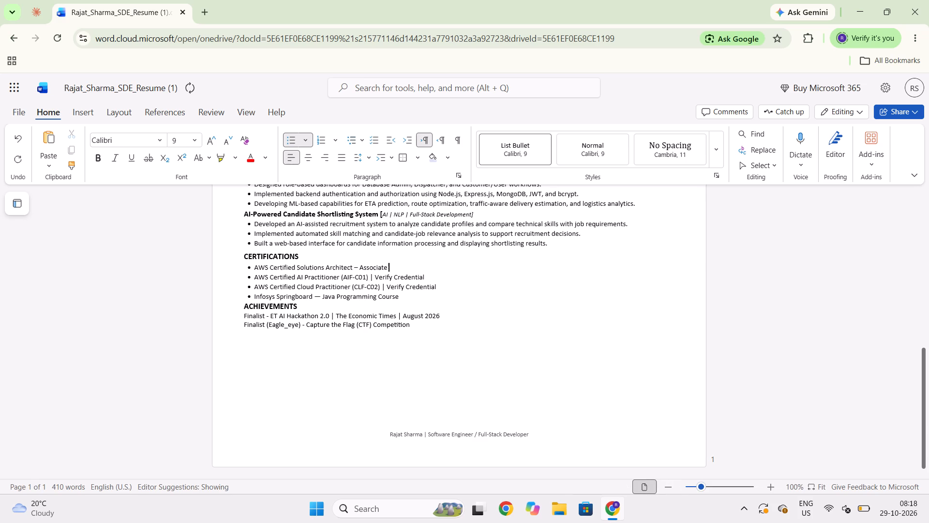
Delete "| Verify Credential" from the AWS Certified AI Practitioner (AIF-C01) and AWS Certified Cloud Practitioner (CLF-C02) entries.
left_click_drag(436, 279, 369, 280)
key("BackSpace")
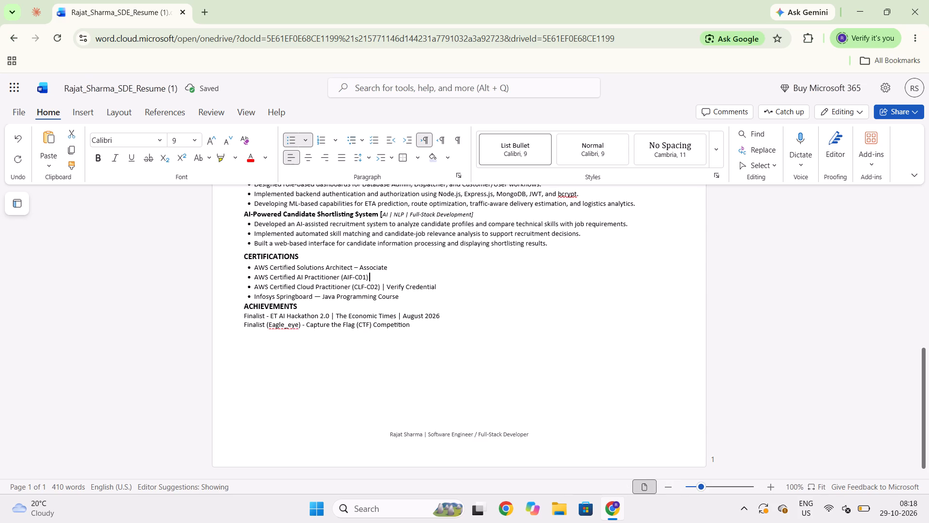
left_click_drag(443, 286, 383, 290)
key("BackSpace")
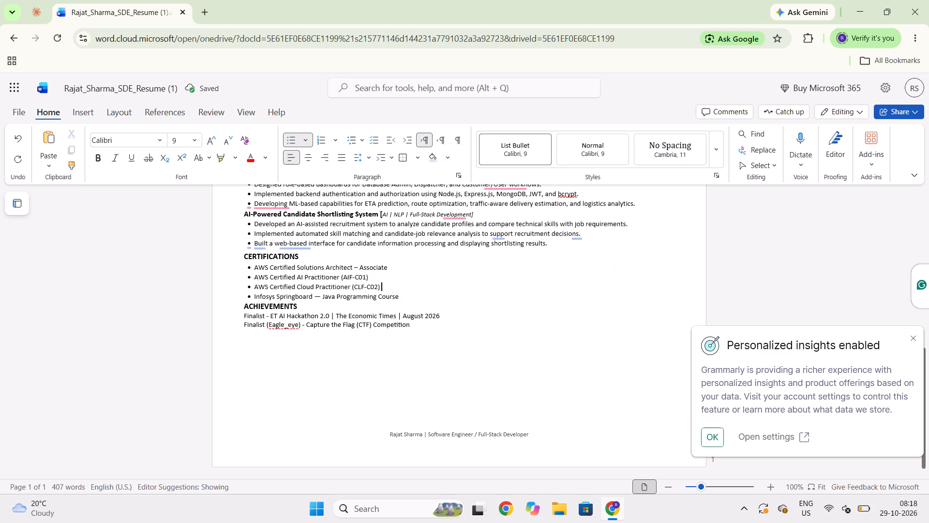
key("BackSpace")
Review the whole resume from the name header and education down to the certifications and achievements.
scroll(383, 290, "up", 1)
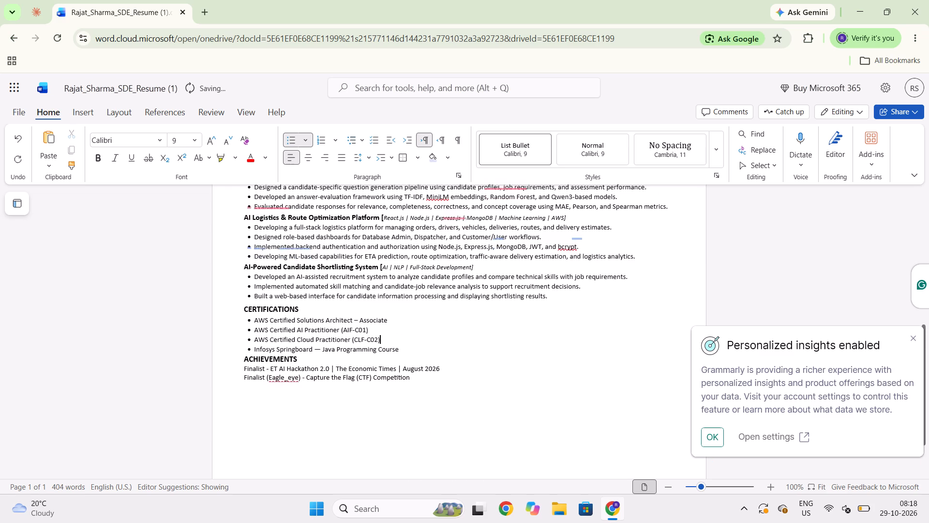
scroll(383, 290, "up", 1)
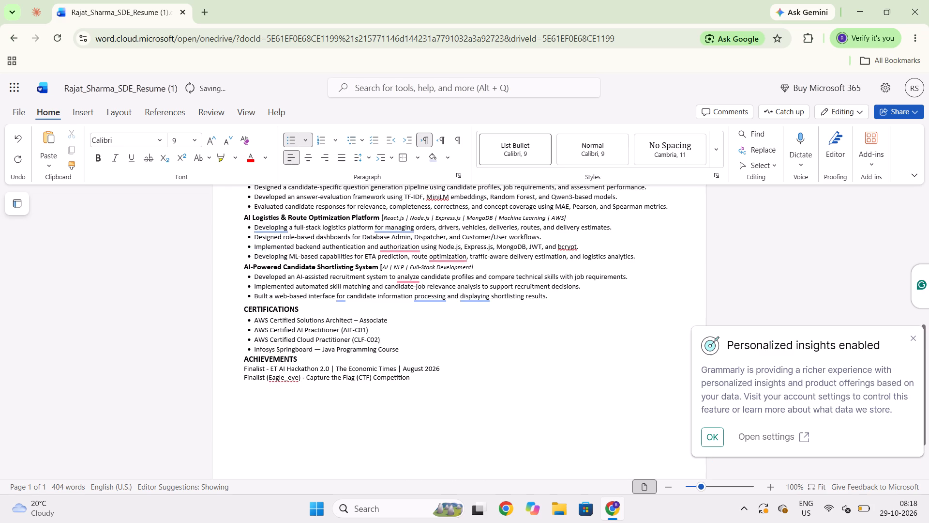
scroll(383, 290, "up", 3)
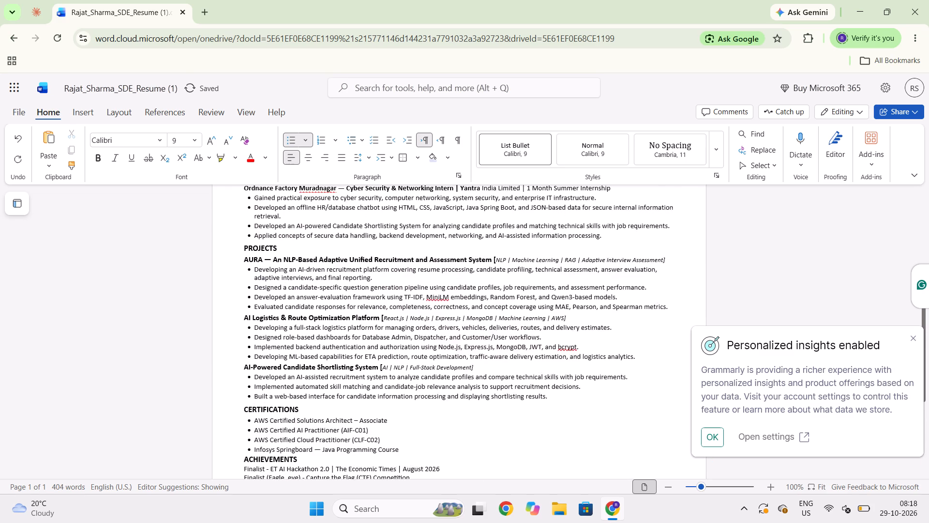
scroll(383, 290, "up", 4)
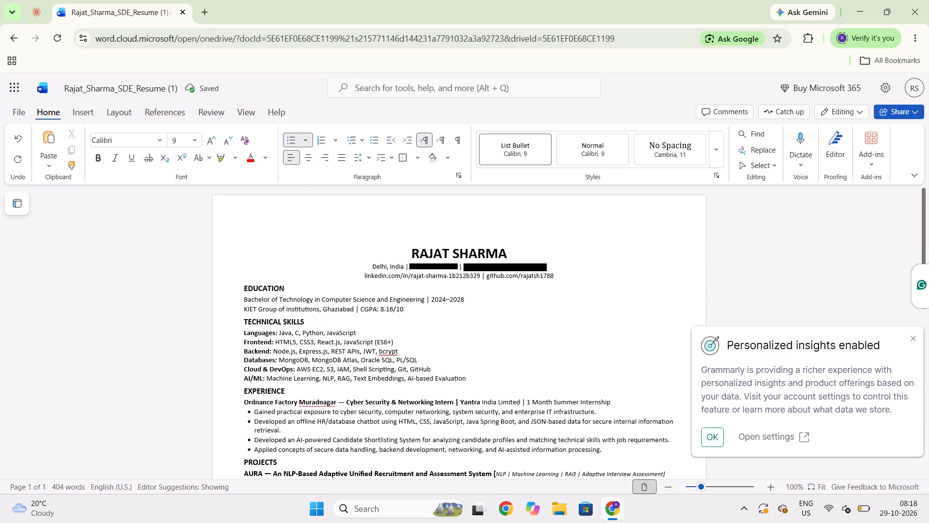
scroll(383, 290, "down", 1)
scroll(383, 290, "up", 1)
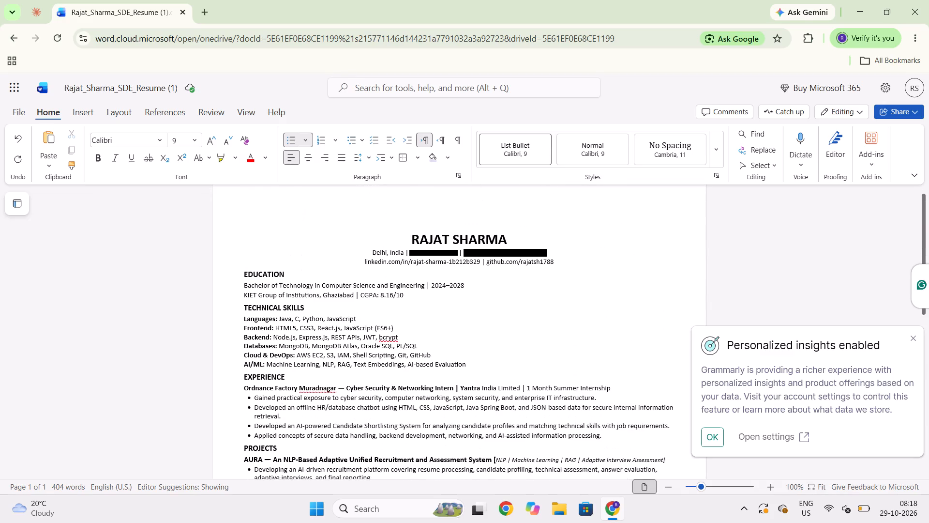
scroll(383, 290, "up", 2)
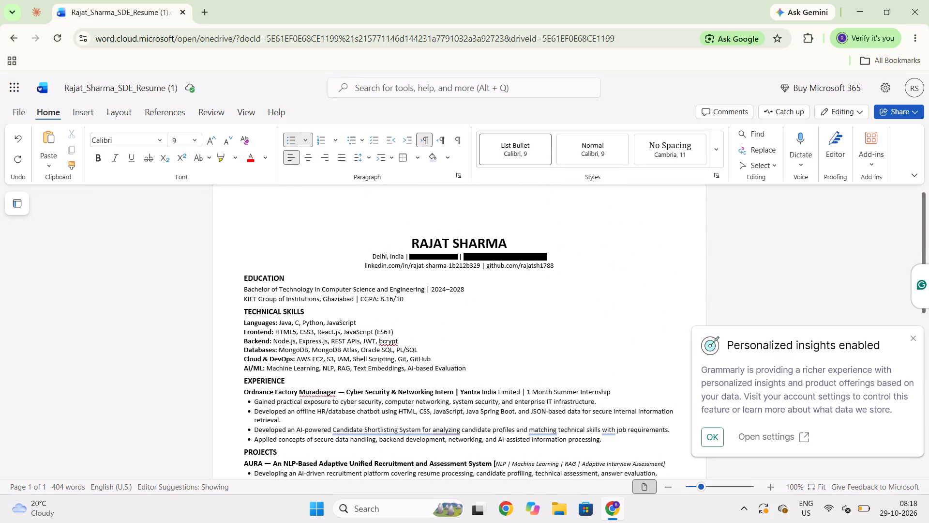
scroll(526, 322, "down", 6)
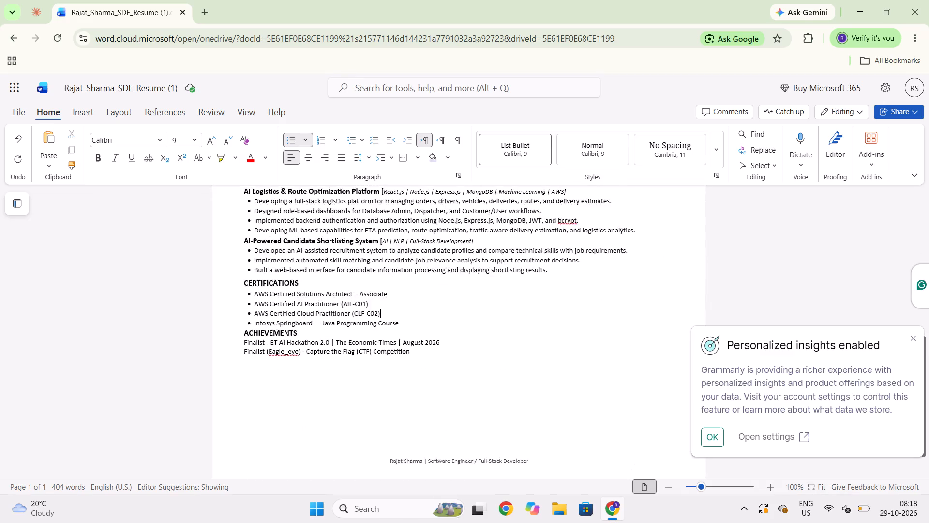
scroll(526, 322, "down", 1)
scroll(526, 322, "up", 7)
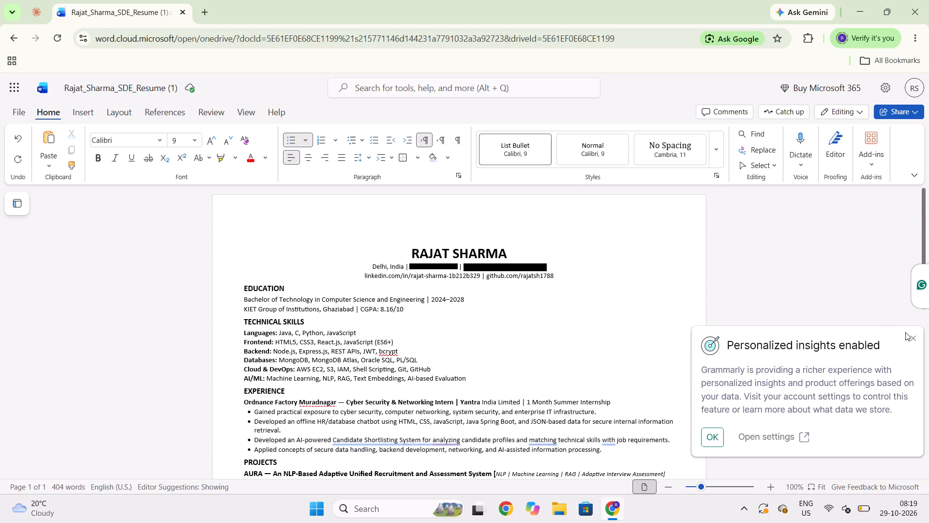
Dismiss the Grammarly personalized insights notification.
left_click(914, 338)
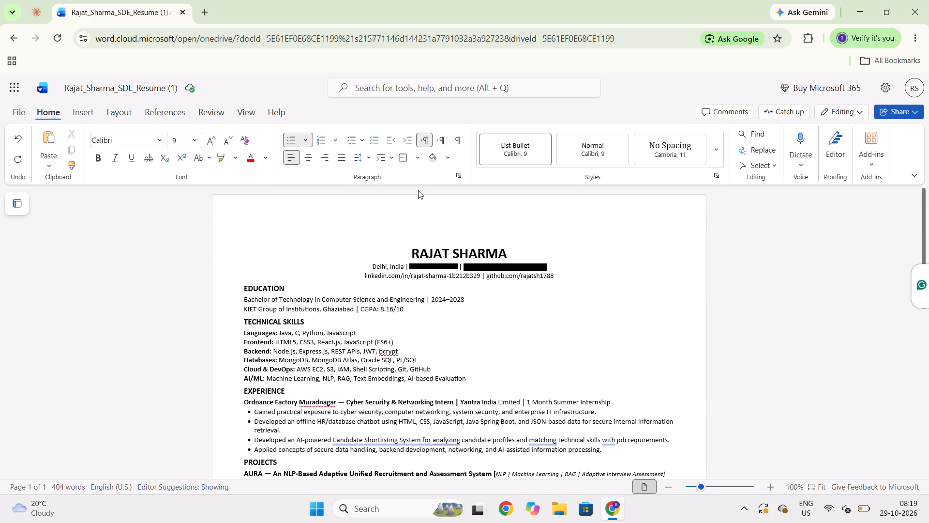
Search Google for "linkedin" in a new browser tab.
left_click(204, 13)
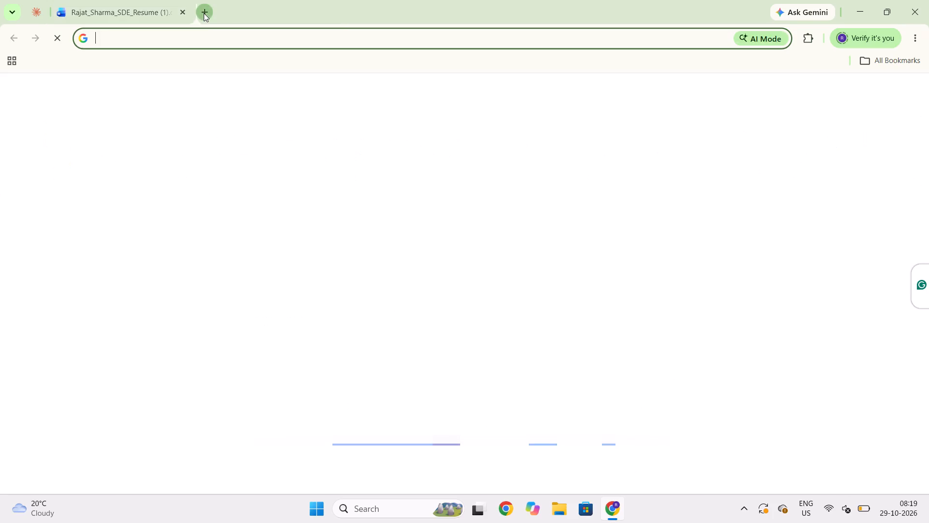
type("linked")
key("space")
key("BackSpace")
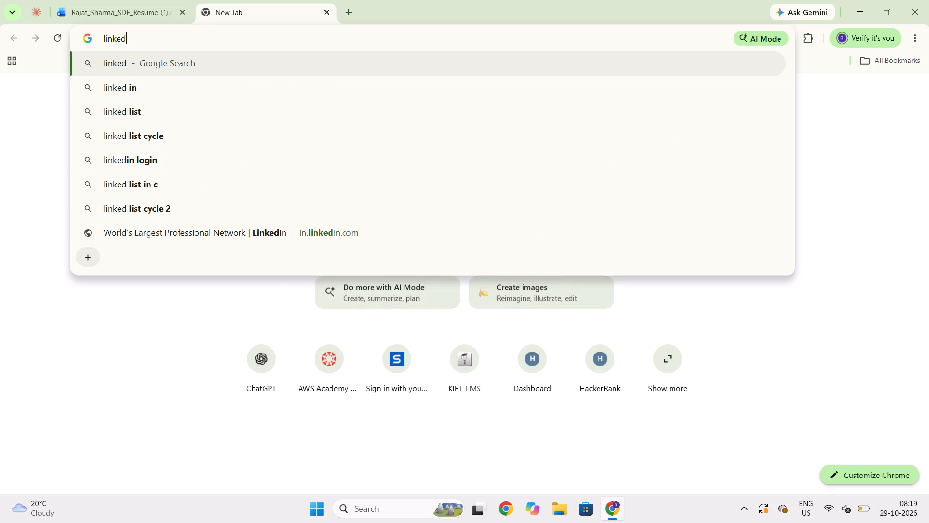
type("in")
key("Return")
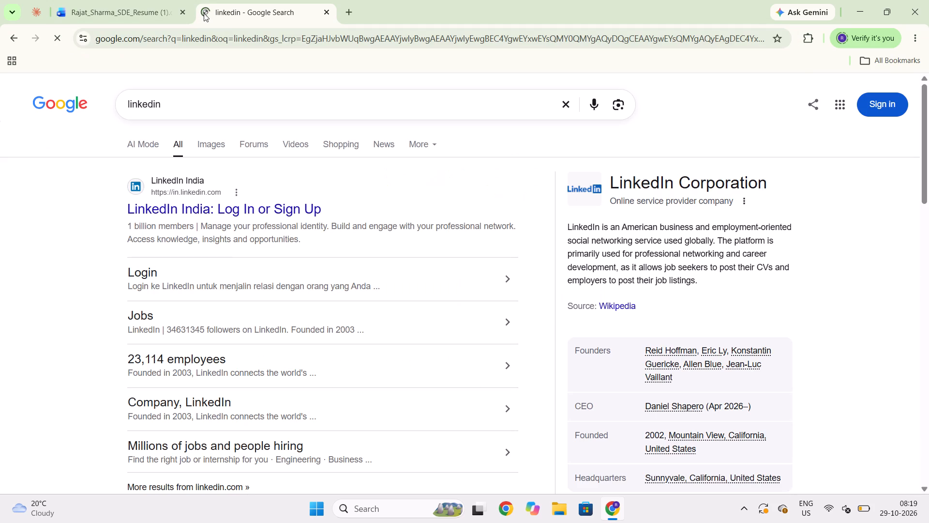
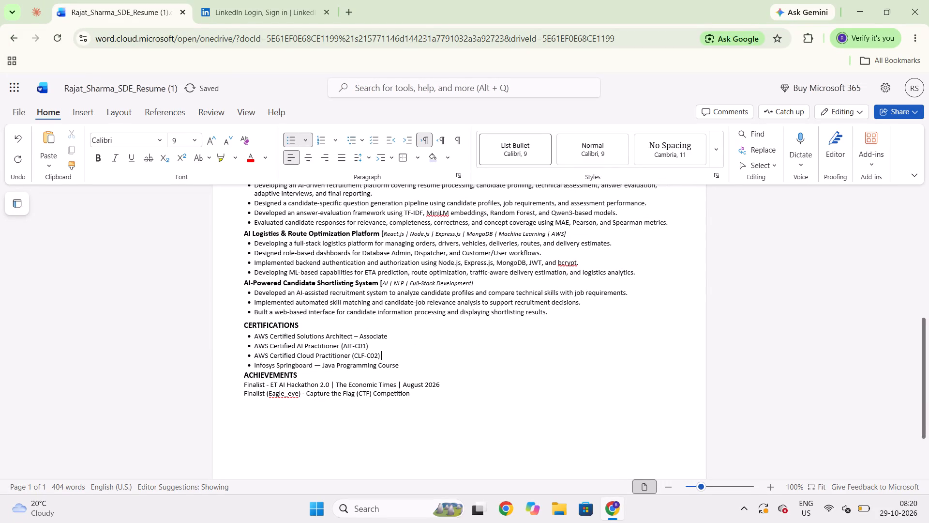
Undo the deletions of "| Verify Credential" from the AWS Cloud Practitioner, AI Practitioner and Solutions Architect – Associate entries.
key("ctrl+z")
key("ctrl+z")
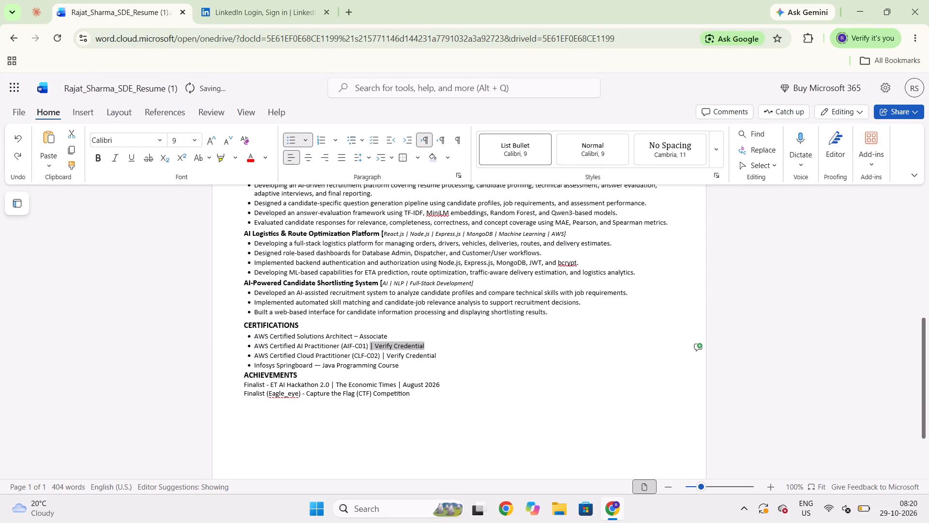
key("ctrl+z")
key("ctrl+z")
key("ctrl+z")
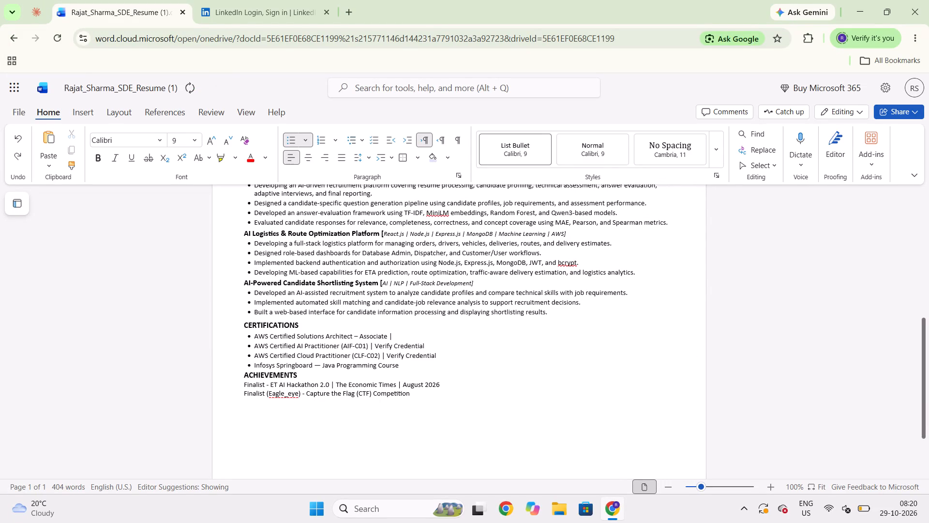
key("ctrl+z")
key("ctrl+z")
key("ctrl+z")
key("ctrl+z")
key("ctrl+z")
key("ctrl+z")
key("ctrl+z")
key("ctrl+z")
key("ctrl+z")
key("ctrl+z")
key("ctrl+z")
key("ctrl+z")
key("ctrl+z")
key("ctrl+z")
key("ctrl+z")
key("ctrl+z")
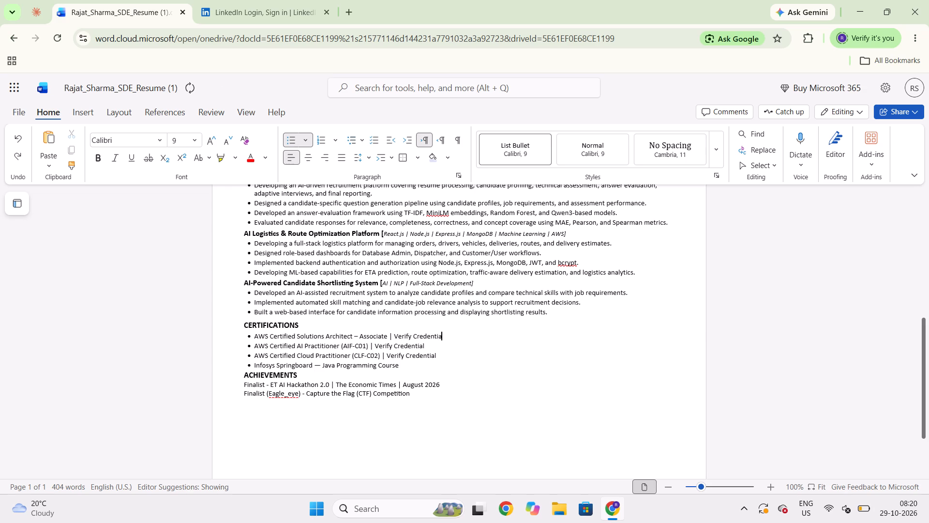
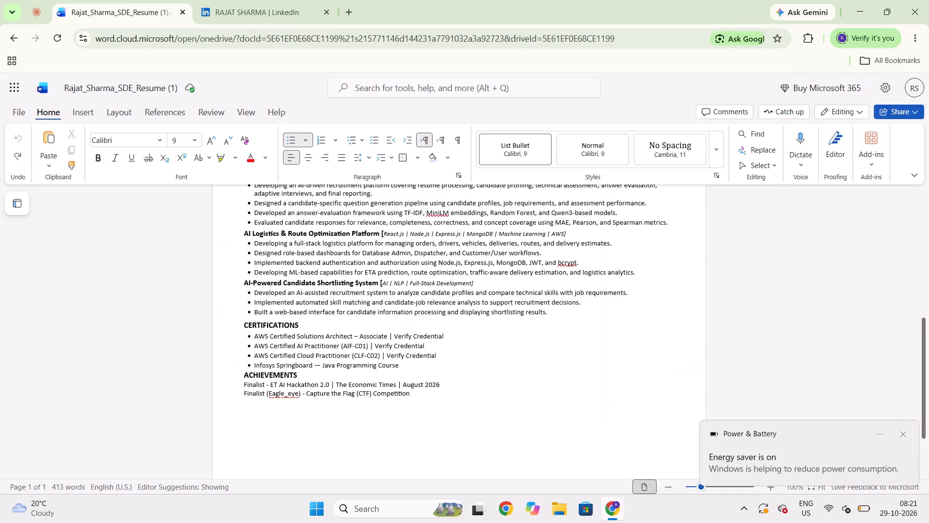
Select the LinkedIn profile address in the contact line at the top of the resume.
scroll(375, 289, "up", 14)
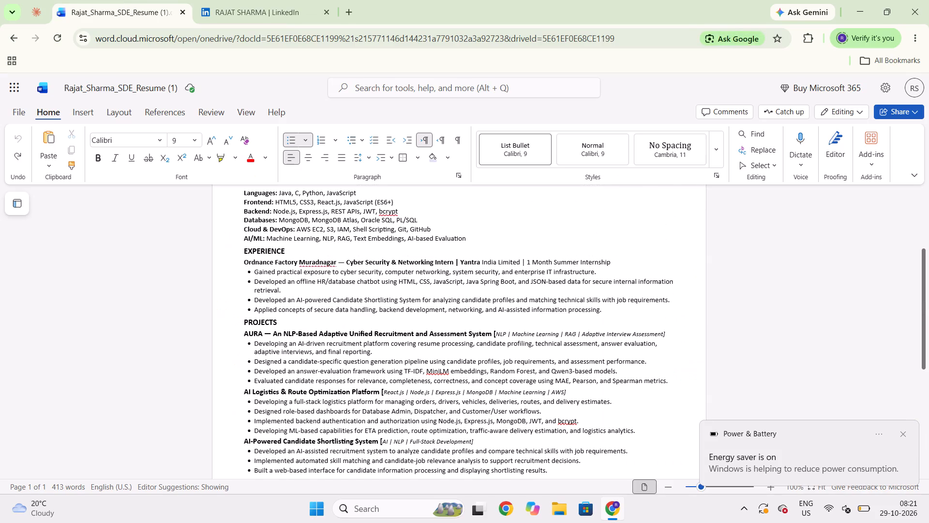
left_click_drag(364, 276, 432, 275)
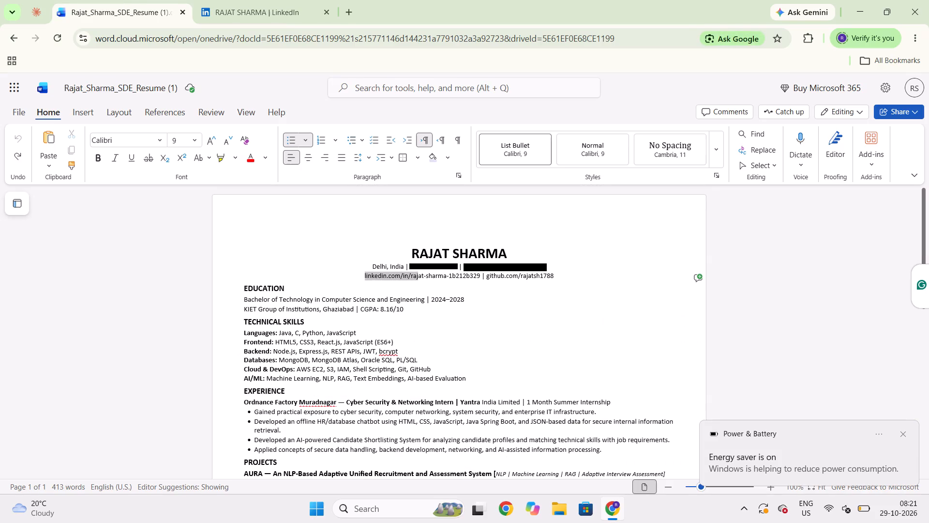
left_click_drag(432, 275, 477, 277)
left_click_drag(477, 277, 480, 284)
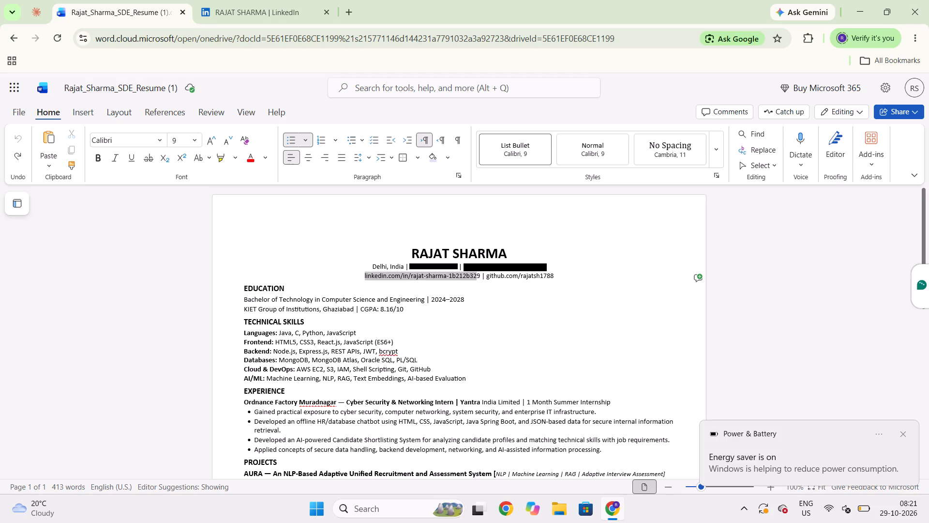
left_click_drag(480, 284, 479, 277)
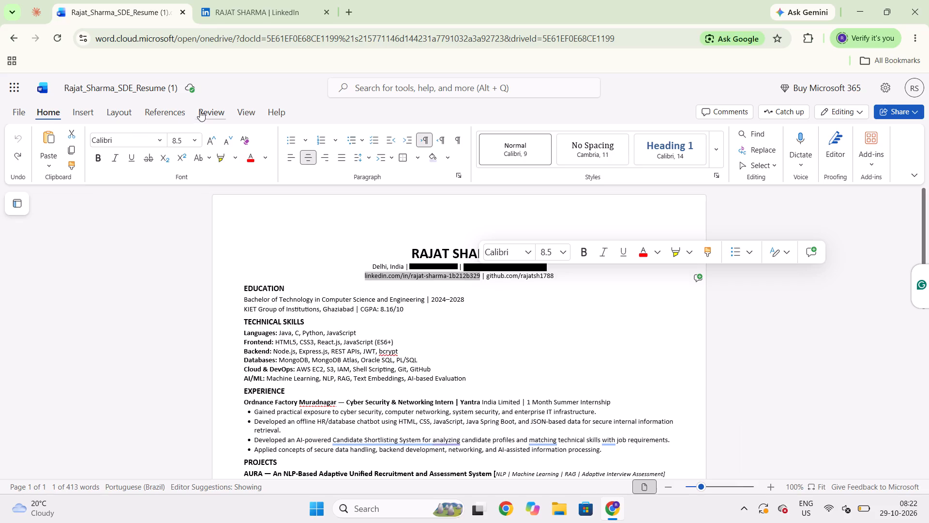
left_click(281, 78)
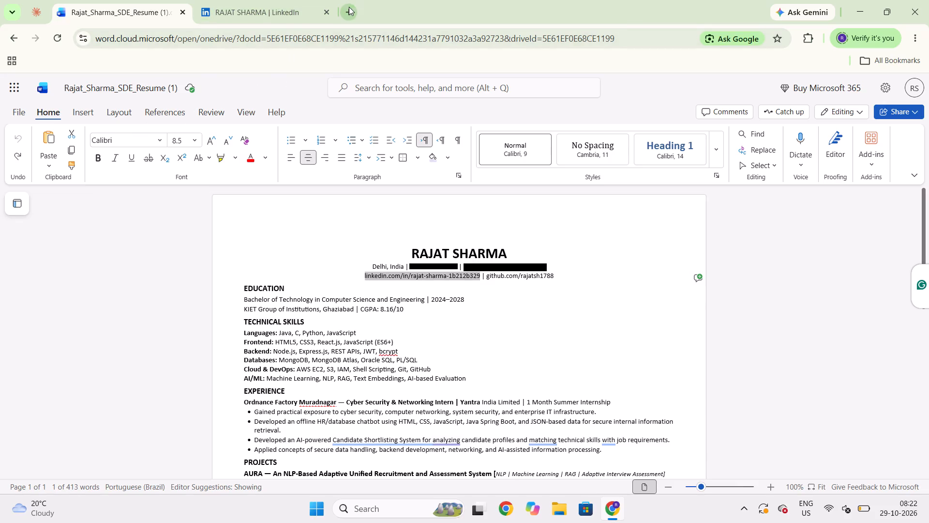
Search the web for "how to add link on word" in a new browser tab.
left_click(349, 7)
type("how to add link on")
key("space")
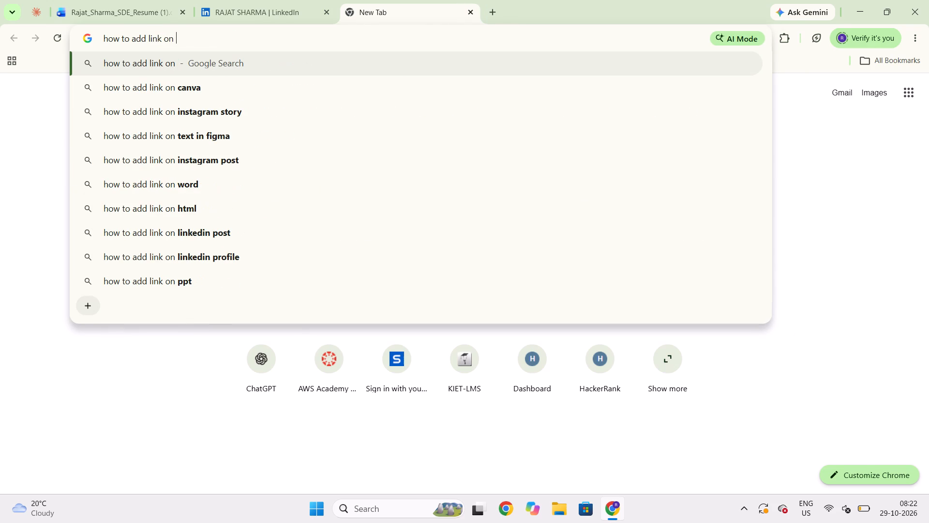
type("word")
key("Return")
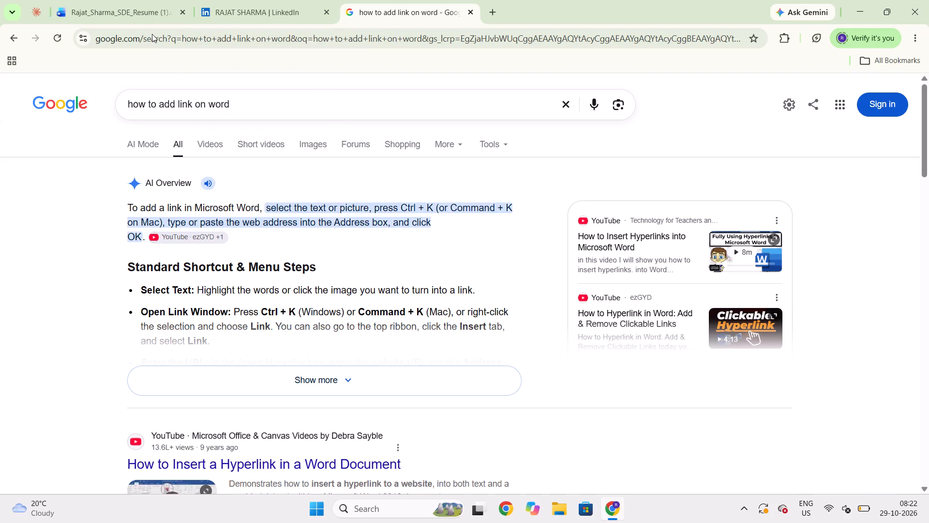
Back in the Word resume, hyperlink the LinkedIn address in the contact line to the copied LinkedIn profile URL, keeping its display text.
left_click(135, 1)
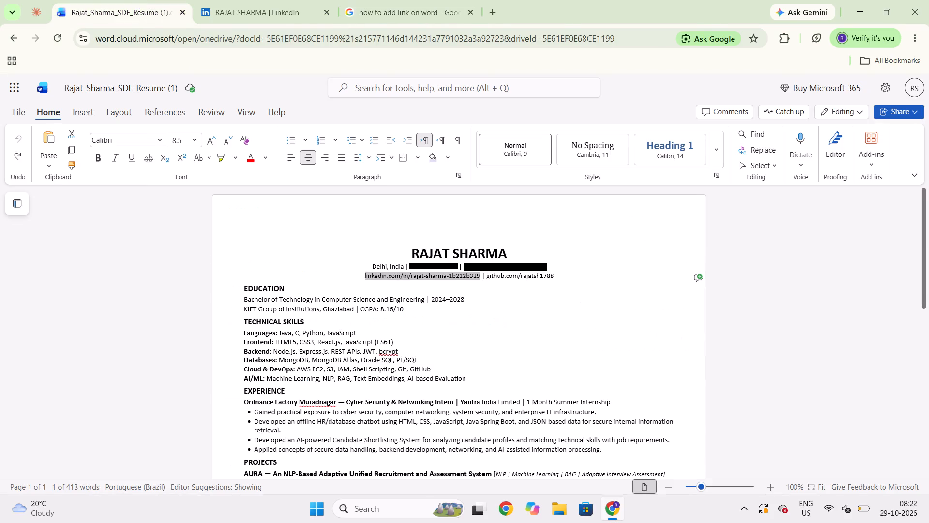
left_click(480, 275)
left_click_drag(480, 275, 362, 277)
key("ctrl+k")
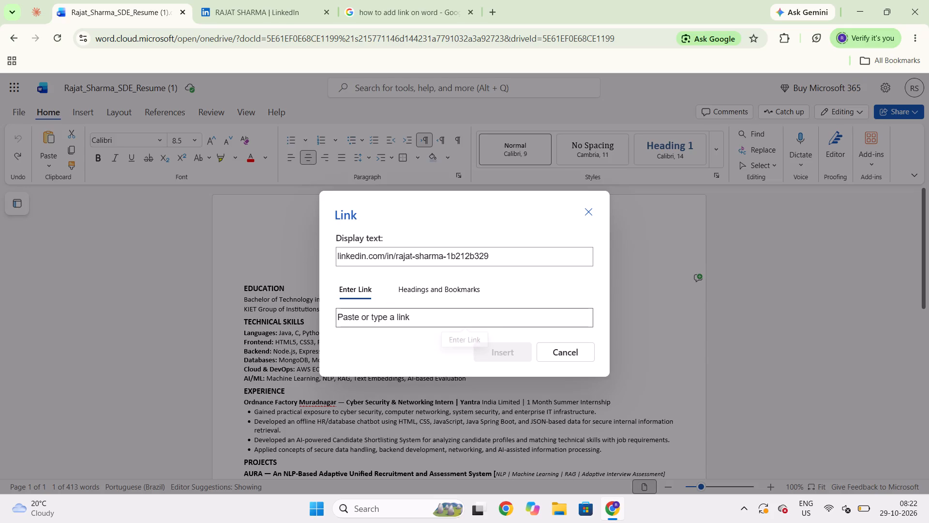
left_click(368, 320)
key("ctrl+v")
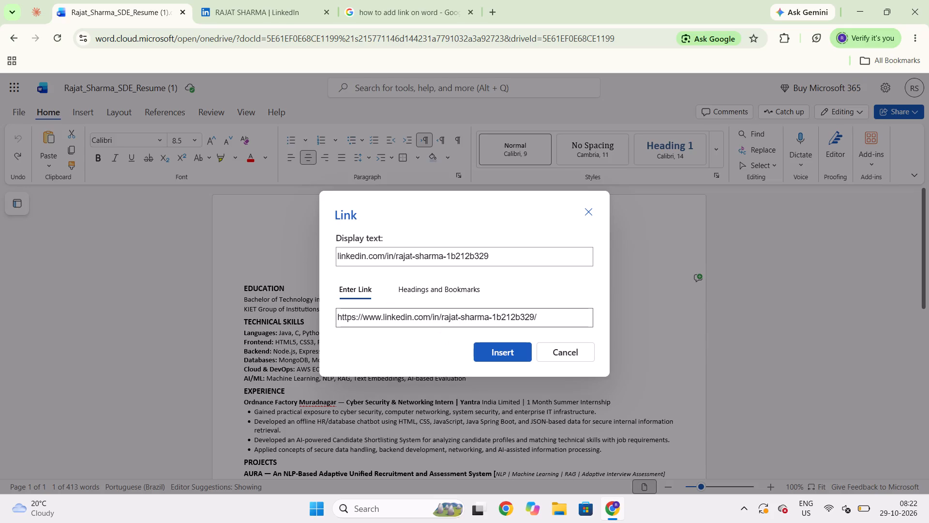
left_click(503, 355)
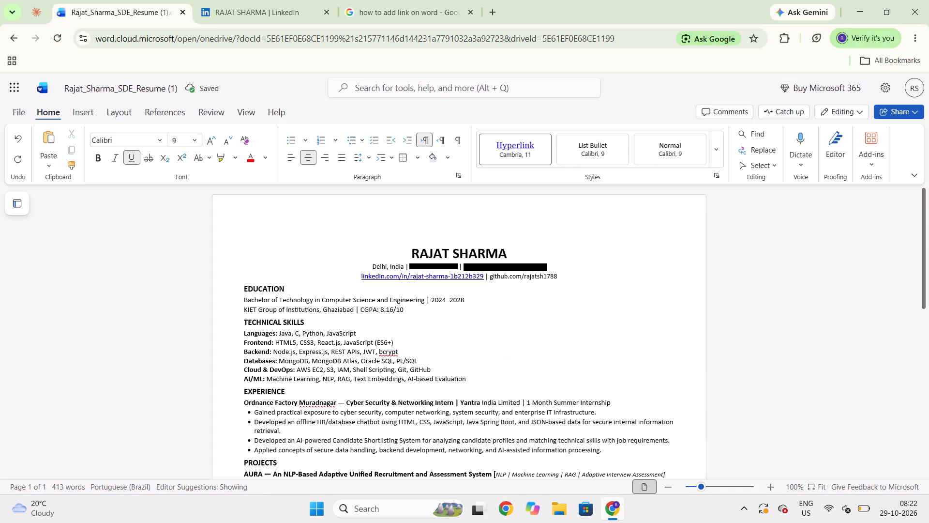
Open github.com in a new browser tab.
left_click(494, 3)
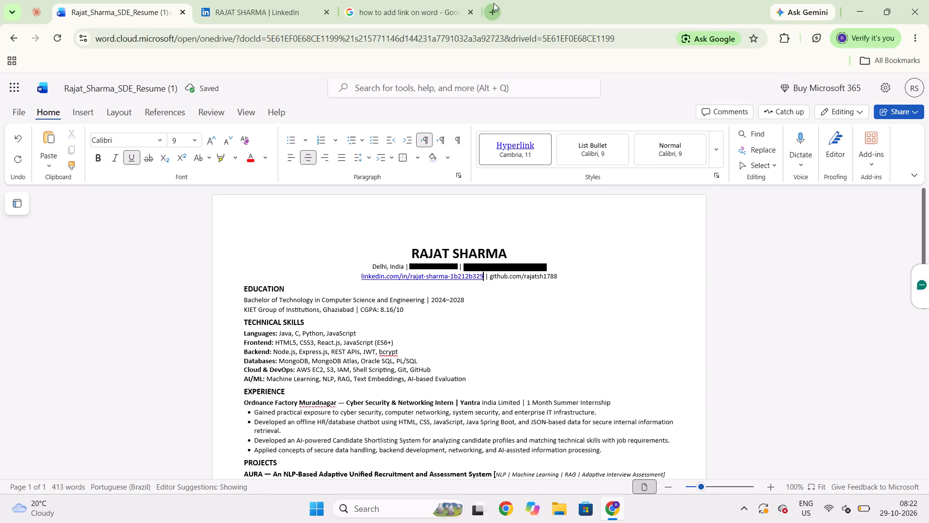
type("github")
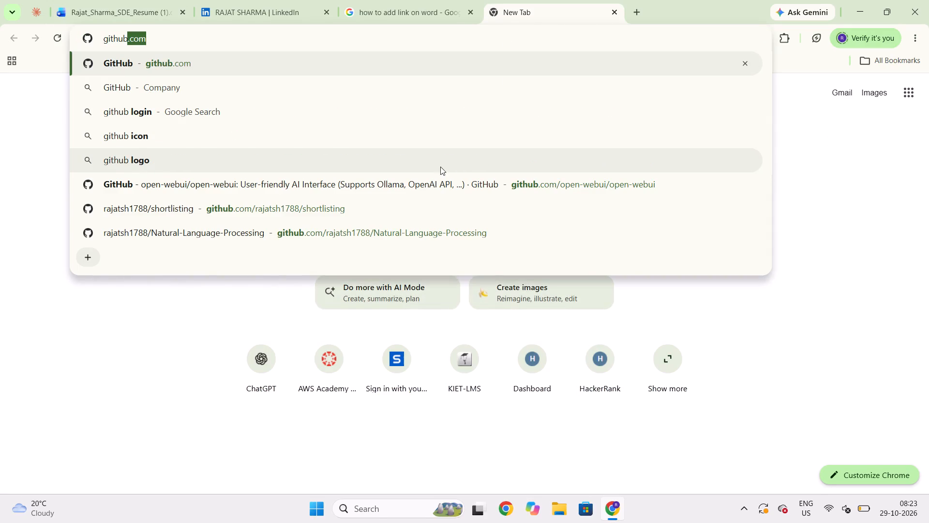
key("Return")
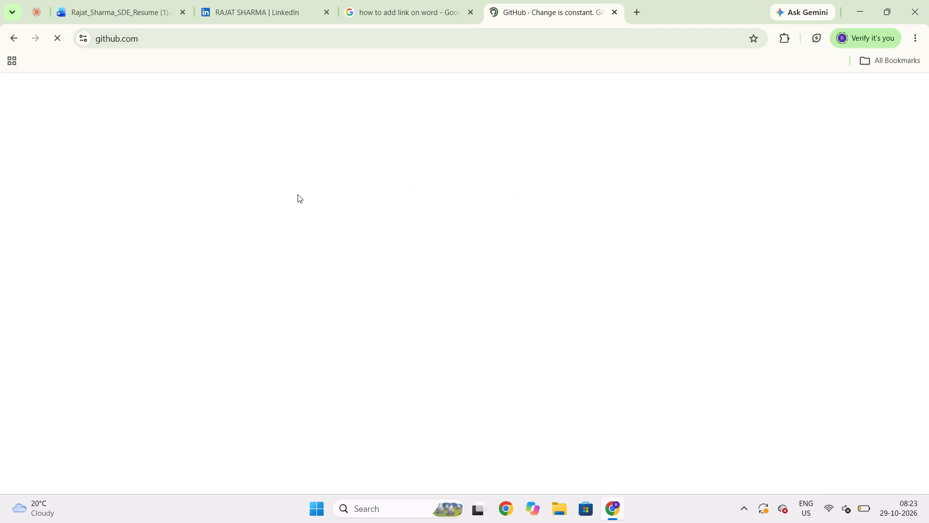
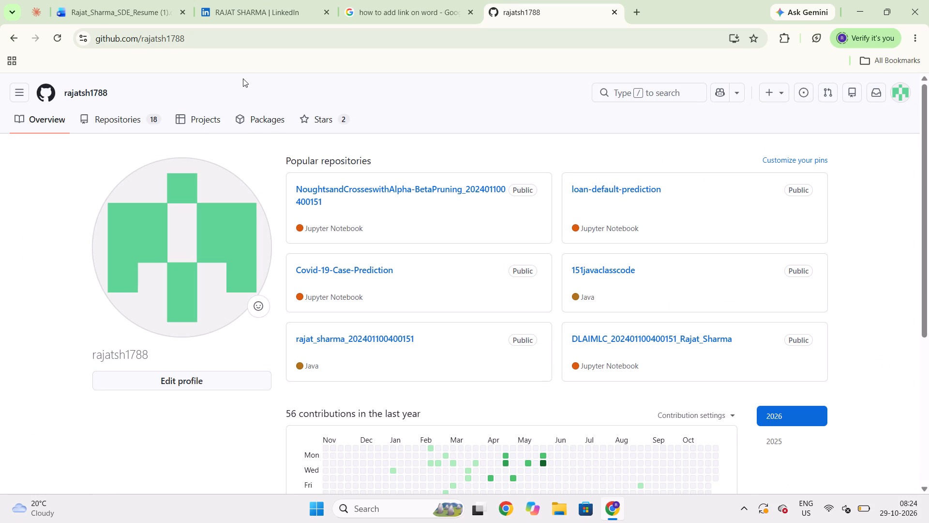
Copy the GitHub profile URL and hyperlink the GitHub address in the Word resume's contact line to it, keeping its display text.
left_click(197, 39)
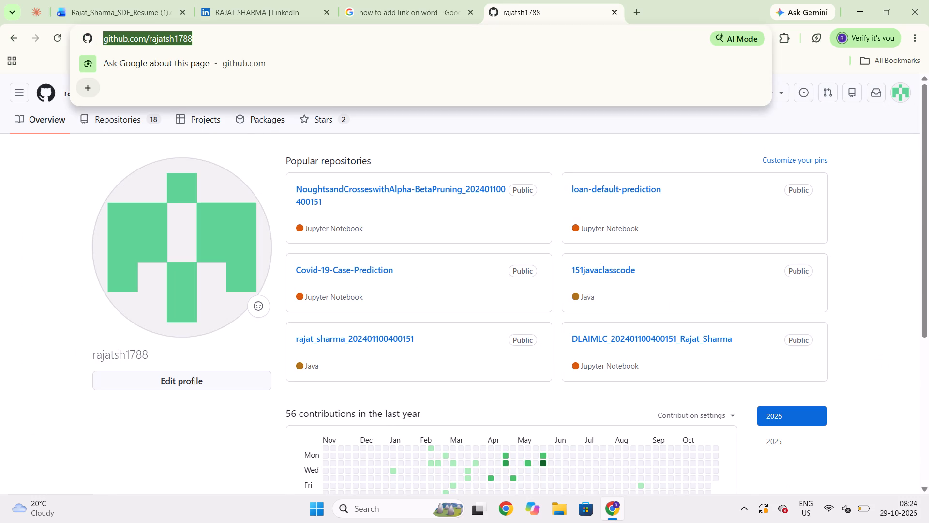
key("ctrl+c")
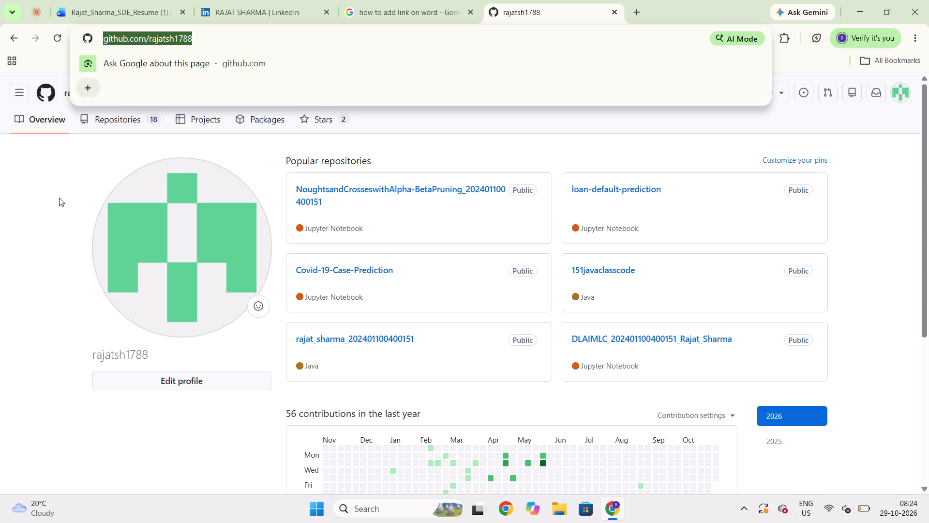
left_click(59, 198)
left_click(129, 0)
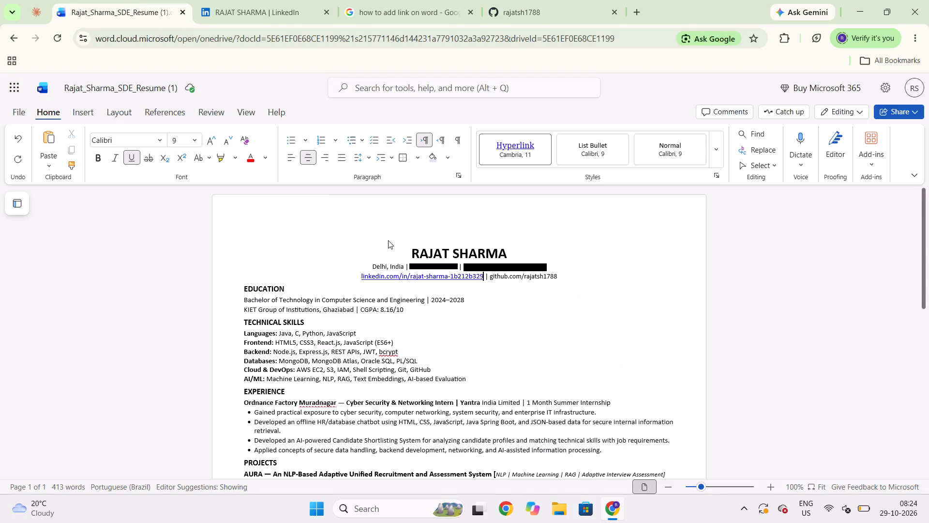
left_click_drag(489, 278, 499, 278)
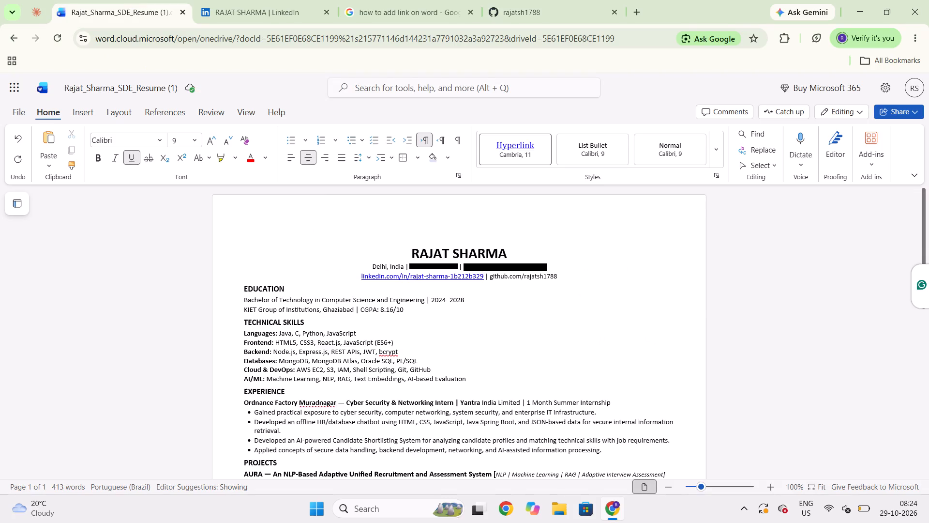
left_click_drag(499, 278, 558, 274)
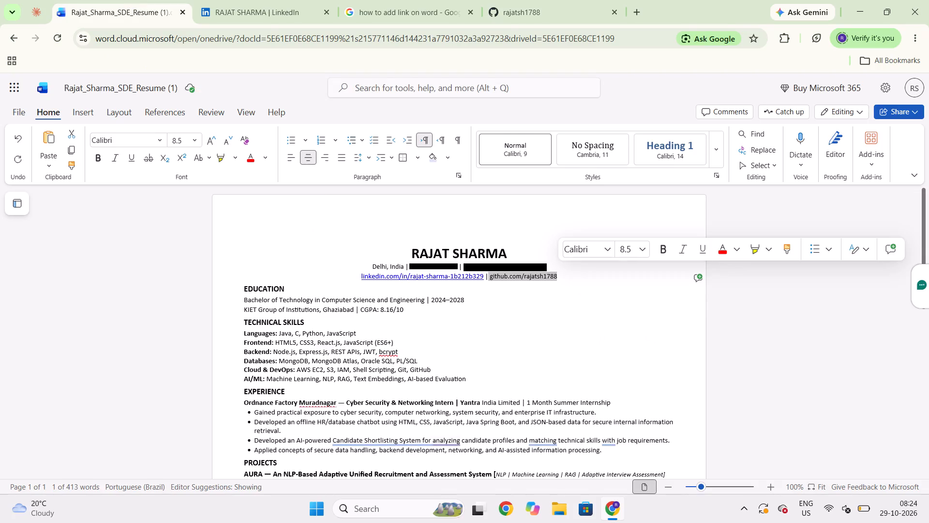
key("ctrl+k")
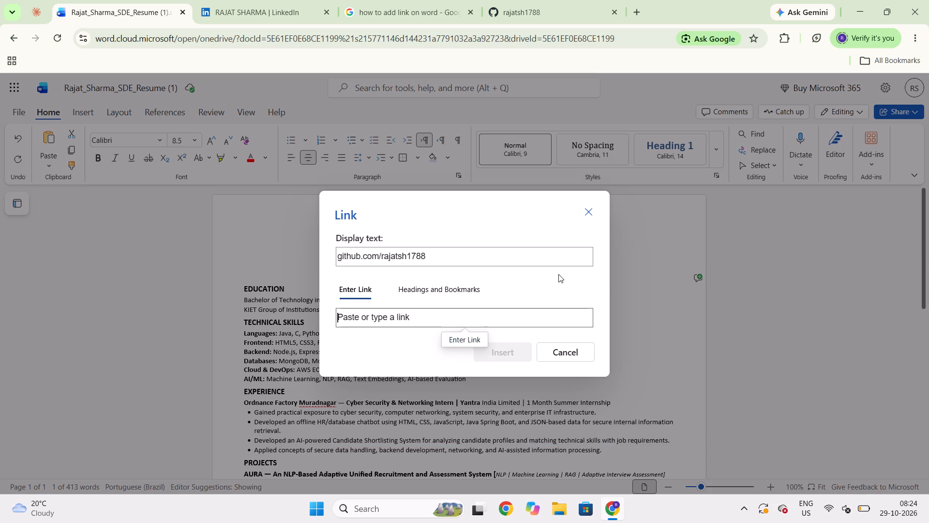
key("ctrl+v")
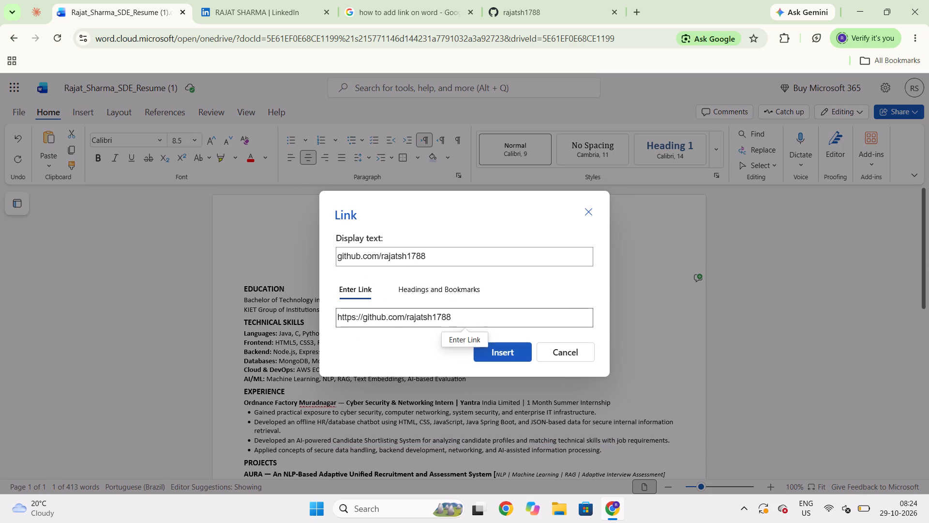
left_click(509, 353)
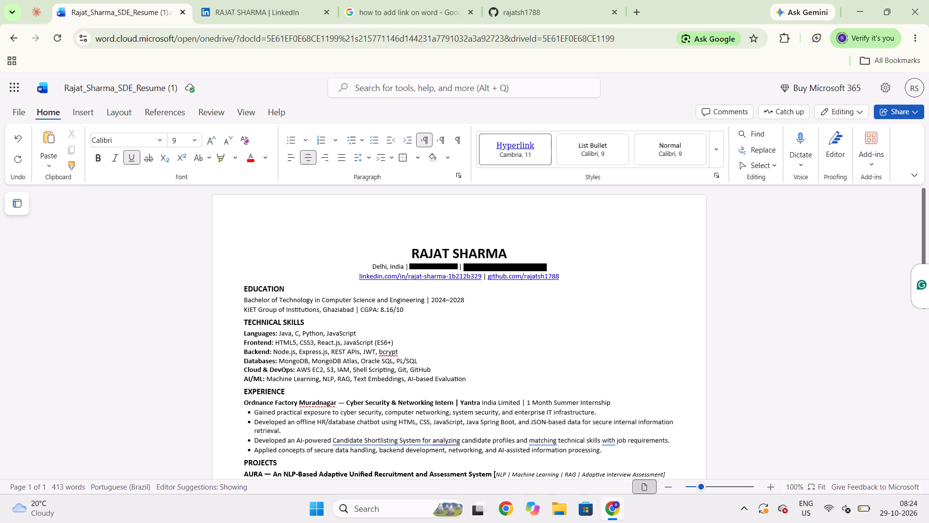
From the LinkedIn profile's activity, open the AWS Certified Solutions Architect – Associate post and follow it to the Credly badge page.
scroll(524, 297, "down", 1)
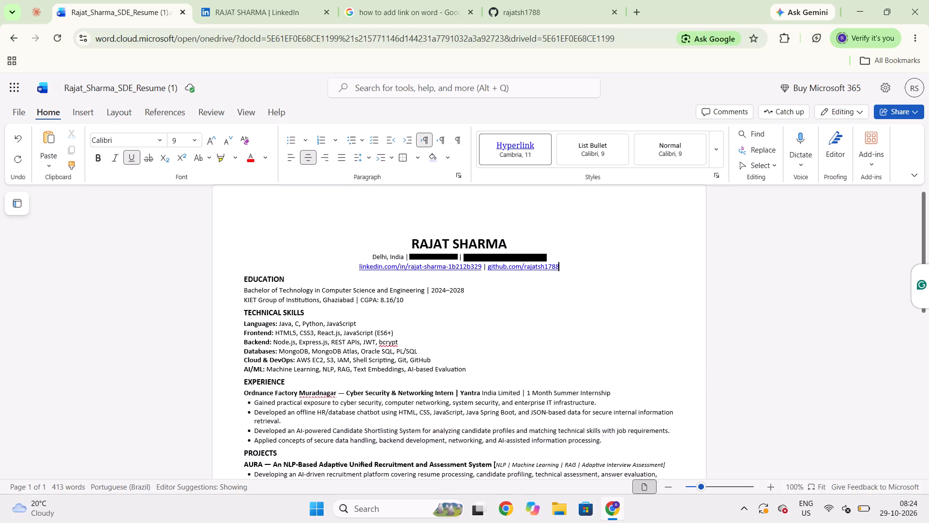
scroll(524, 297, "down", 2)
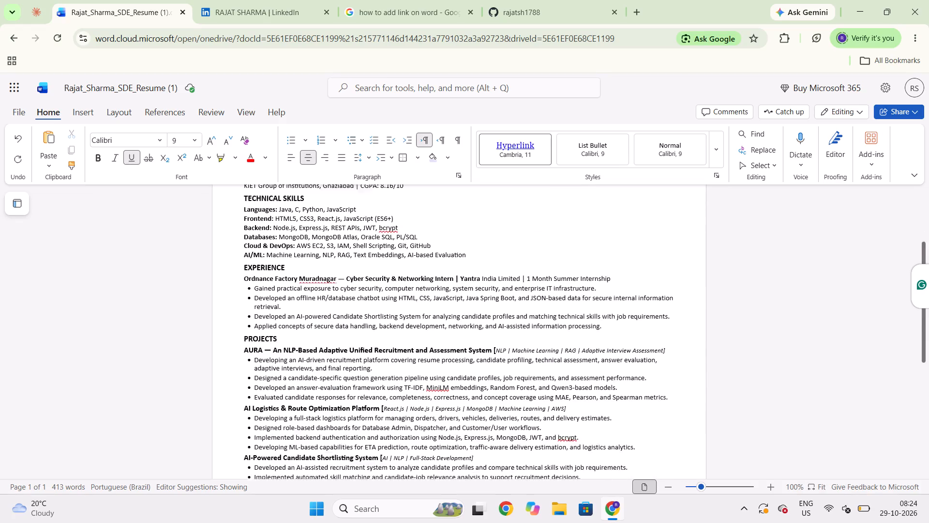
scroll(524, 297, "down", 3)
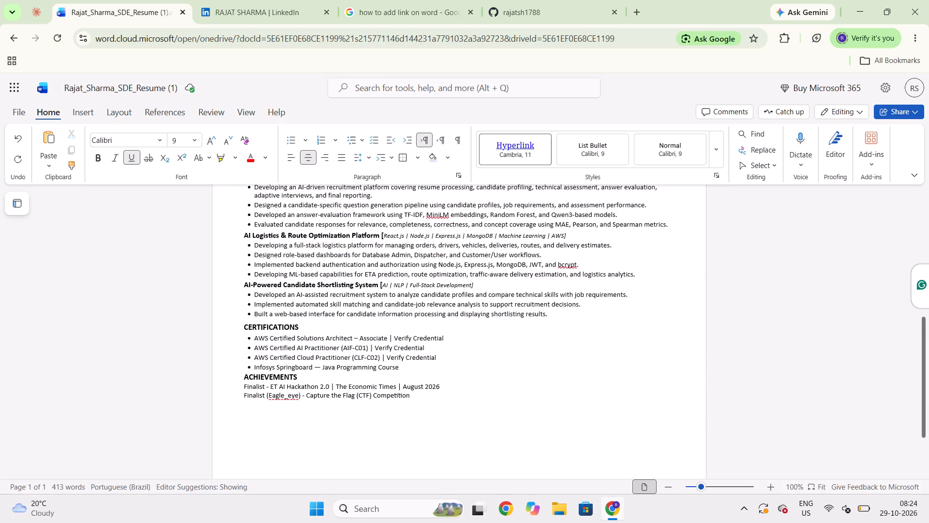
left_click(279, 0)
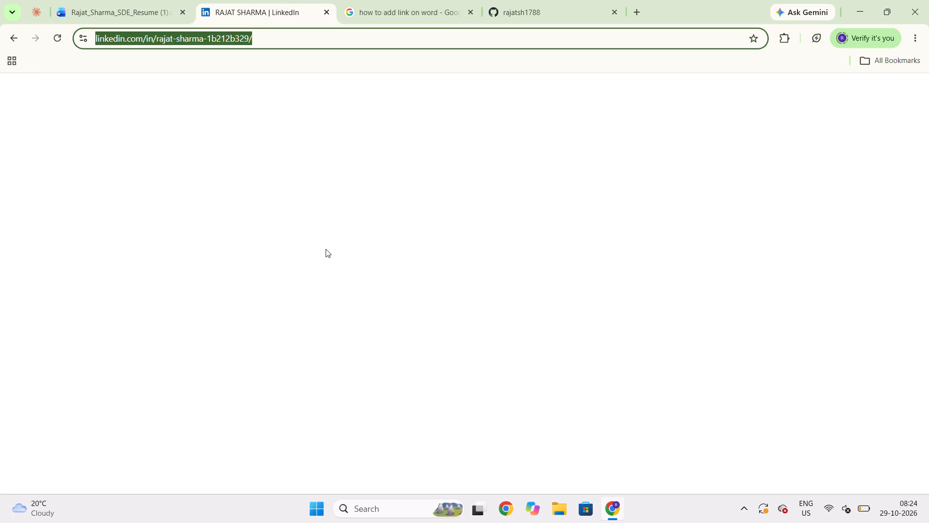
scroll(270, 291, "down", 4)
scroll(414, 327, "right", 1)
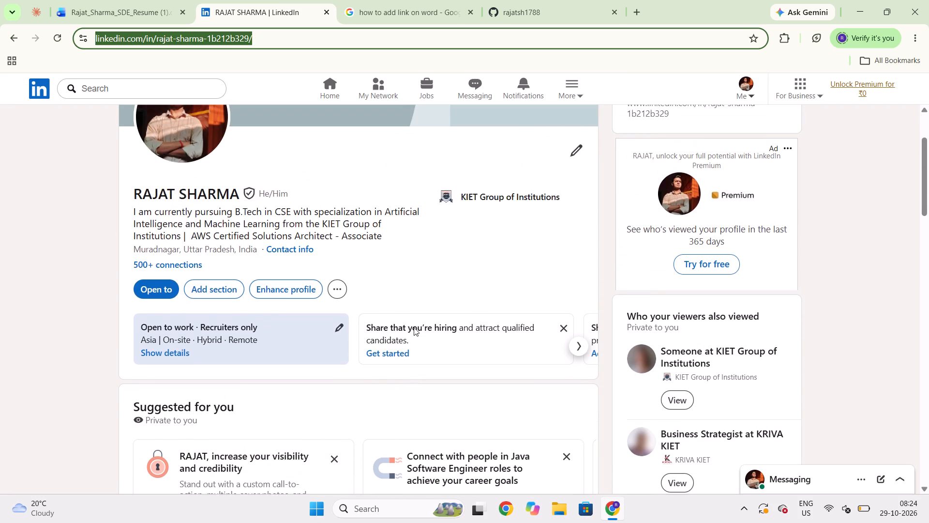
scroll(414, 327, "right", 2)
scroll(414, 327, "down", 1)
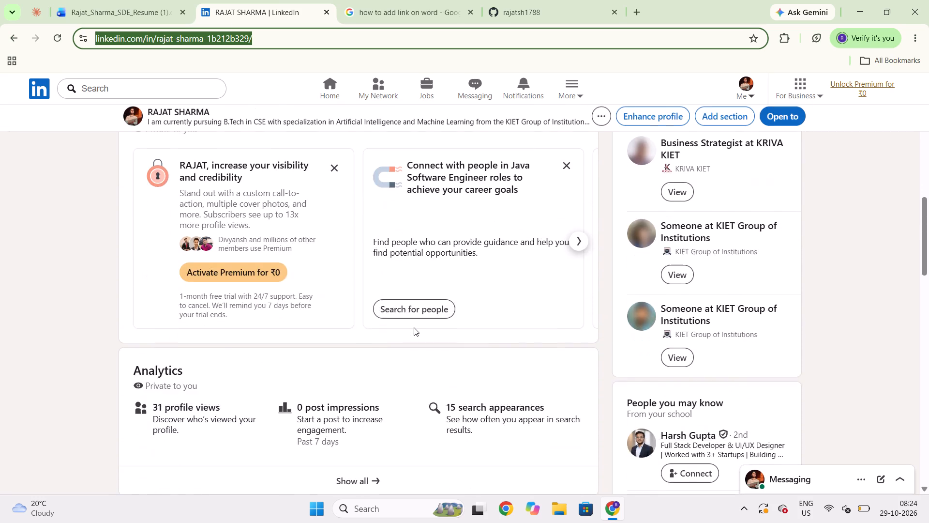
scroll(414, 327, "down", 6)
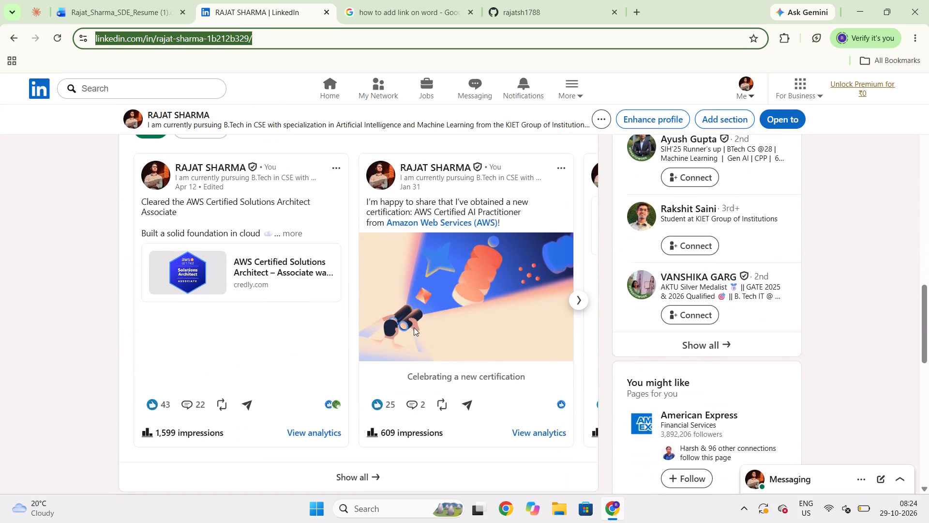
left_click(299, 229)
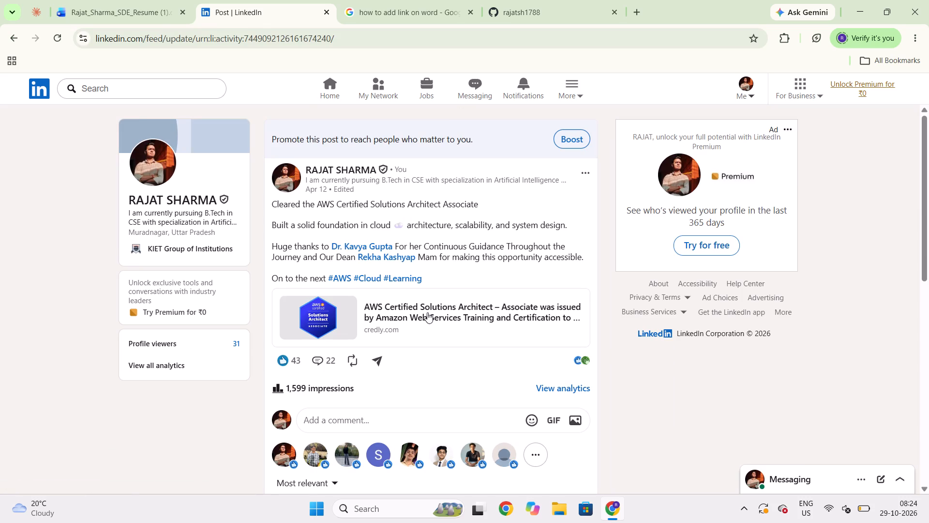
left_click(385, 315)
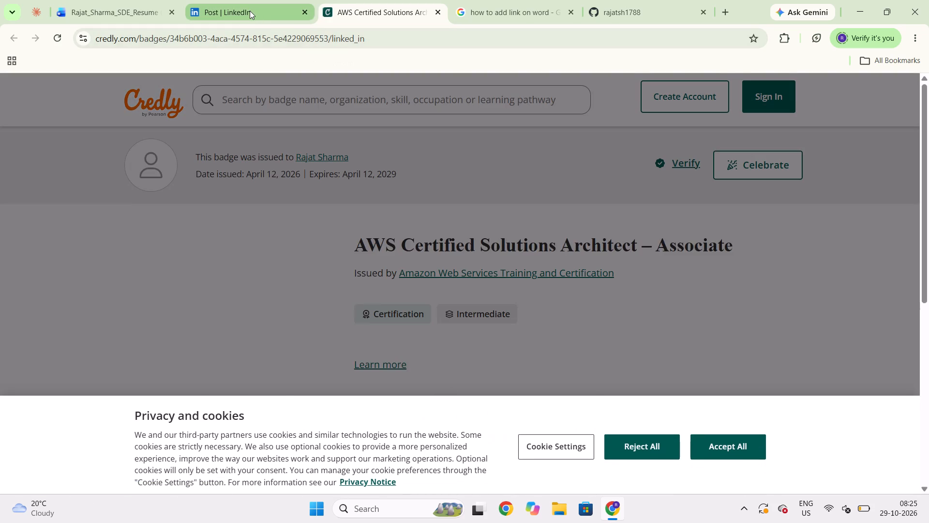
Copy the Credly badge URL and link "Verify Credential" to it on the resume's AWS Certified Solutions Architect – Associate line.
scroll(479, 257, "up", 1)
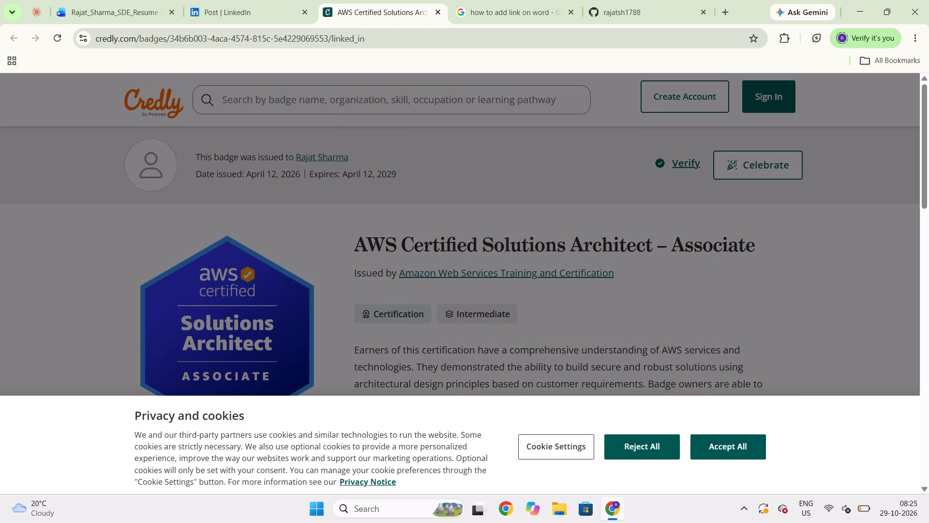
left_click_drag(375, 35, 51, 56)
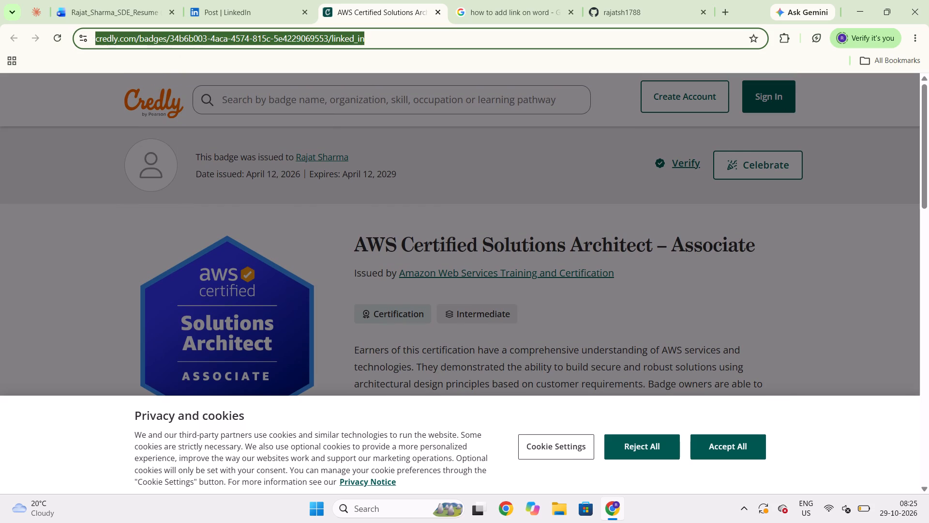
left_click_drag(51, 56, 36, 57)
key("ctrl+c")
left_click(63, 239)
left_click(120, 0)
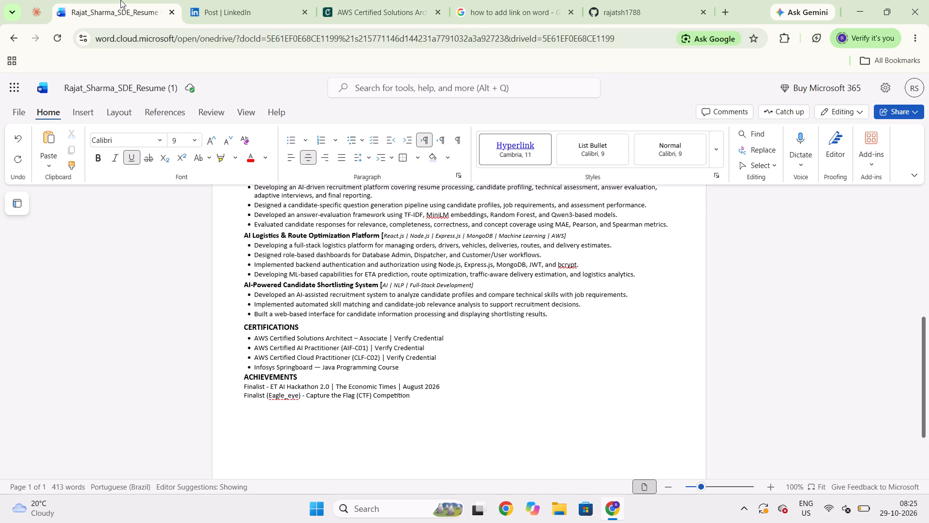
left_click_drag(448, 338, 432, 338)
left_click_drag(432, 338, 396, 337)
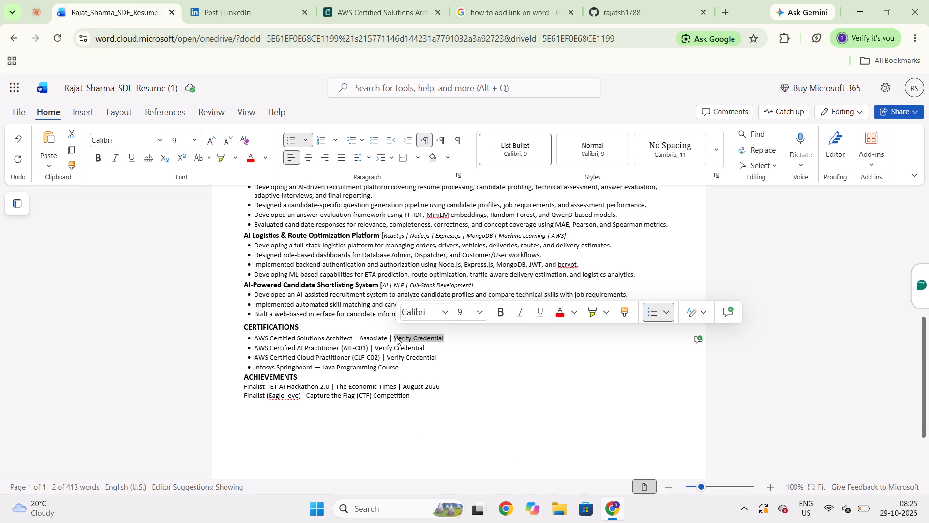
key("ctrl+k")
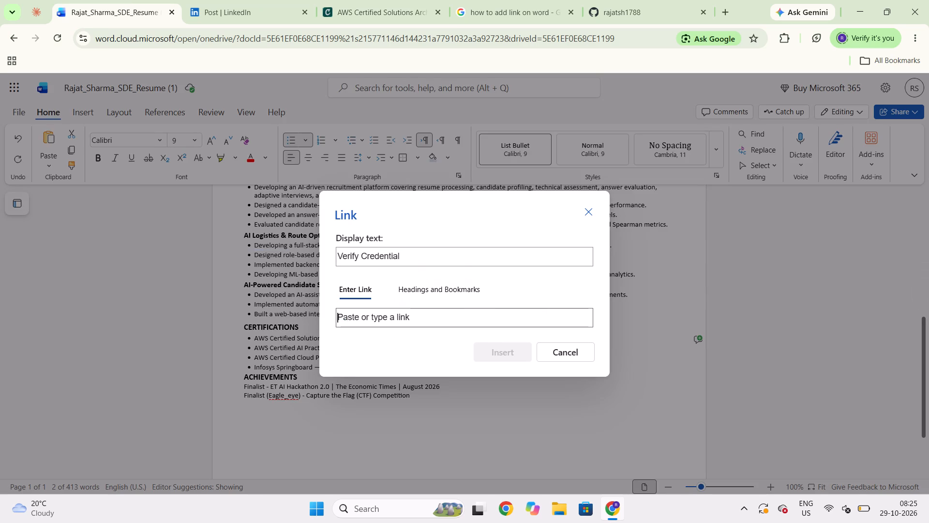
key("ctrl+v")
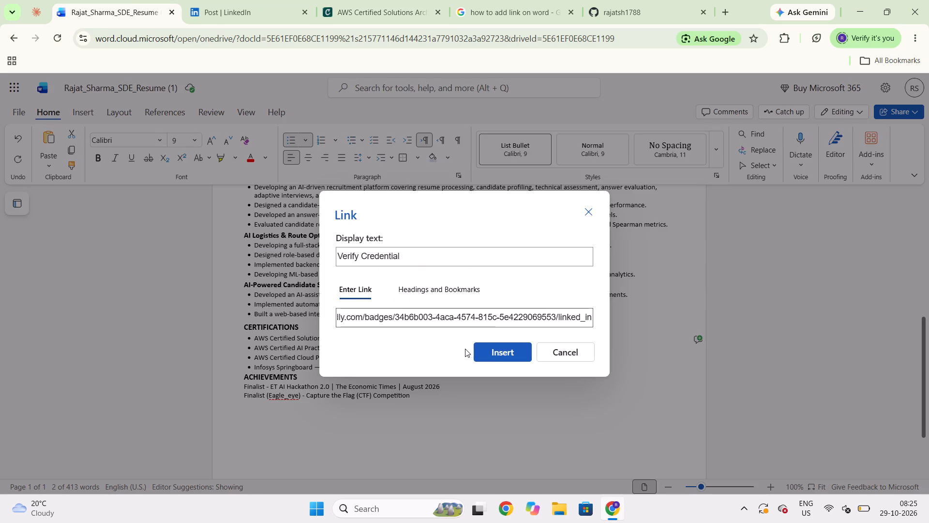
left_click(494, 356)
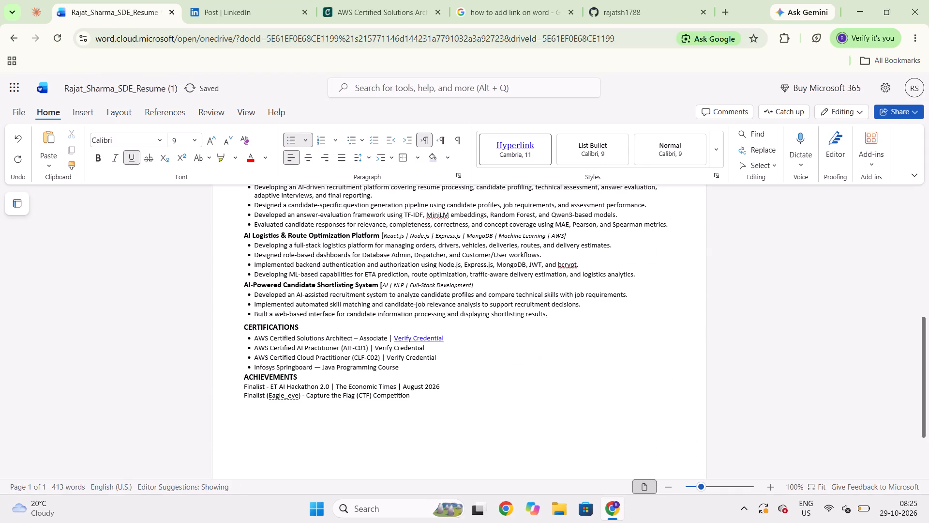
left_click(469, 338)
Return to the LinkedIn profile's activity posts and open the Credly badge page from the AWS Certified AI Practitioner post.
scroll(469, 338, "up", 3)
scroll(469, 338, "down", 2)
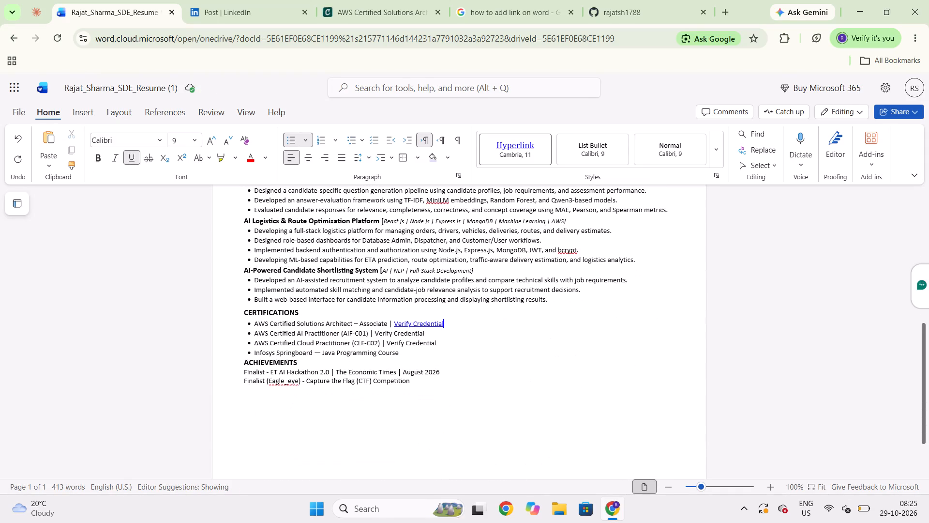
left_click(250, 0)
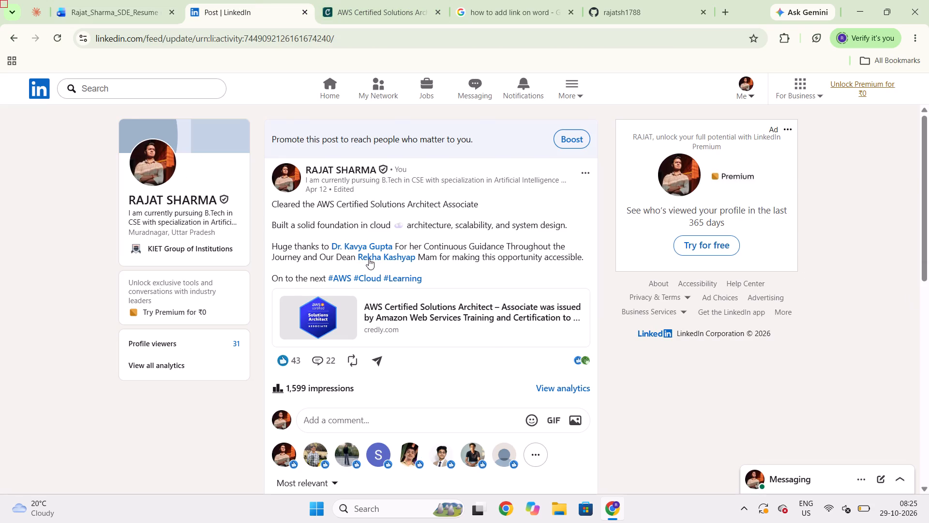
scroll(376, 272, "down", 8)
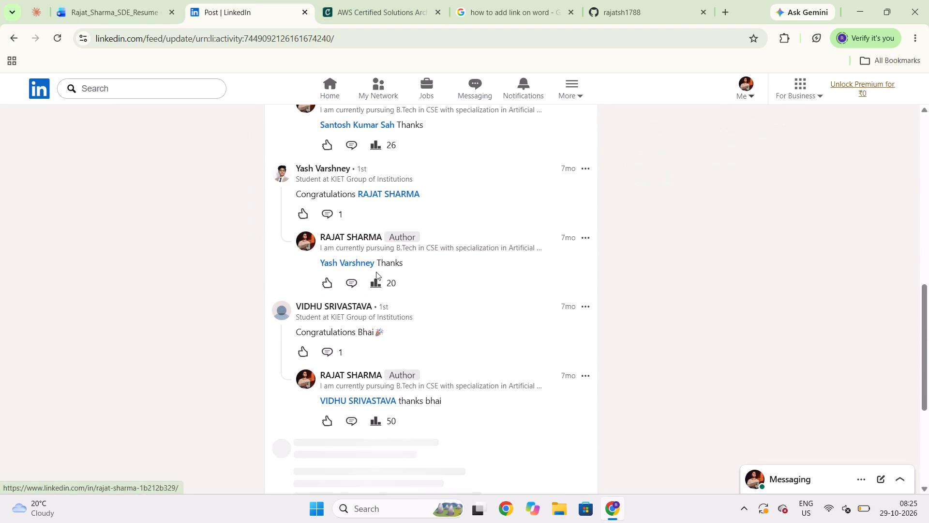
scroll(376, 272, "right", 7)
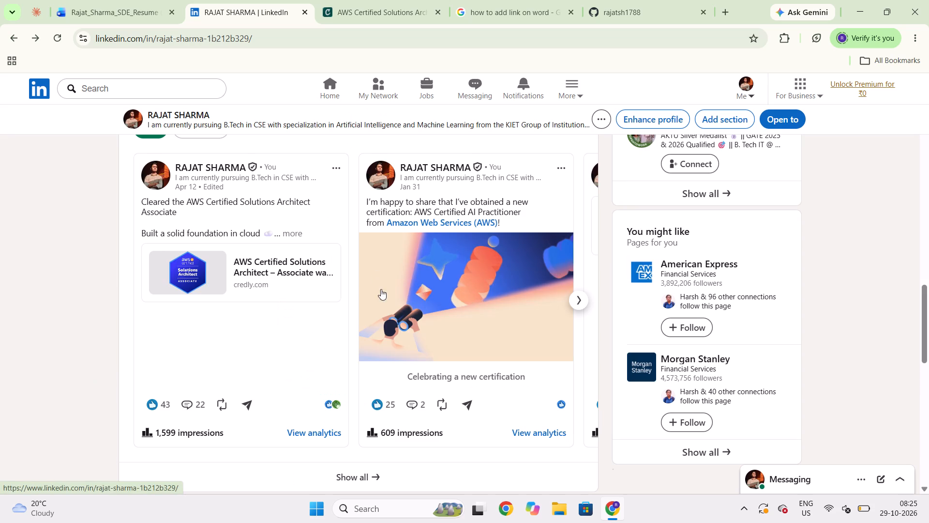
scroll(258, 386, "down", 2)
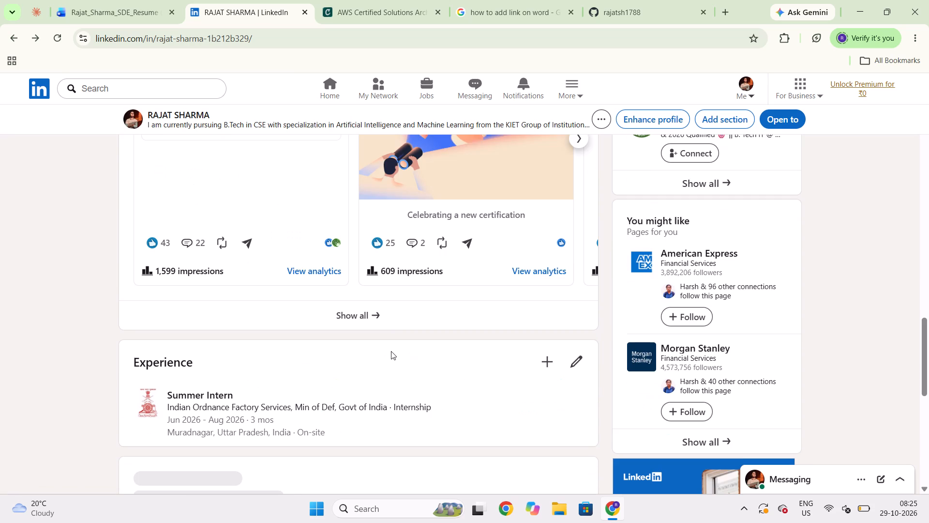
scroll(394, 350, "up", 2)
scroll(394, 350, "down", 2)
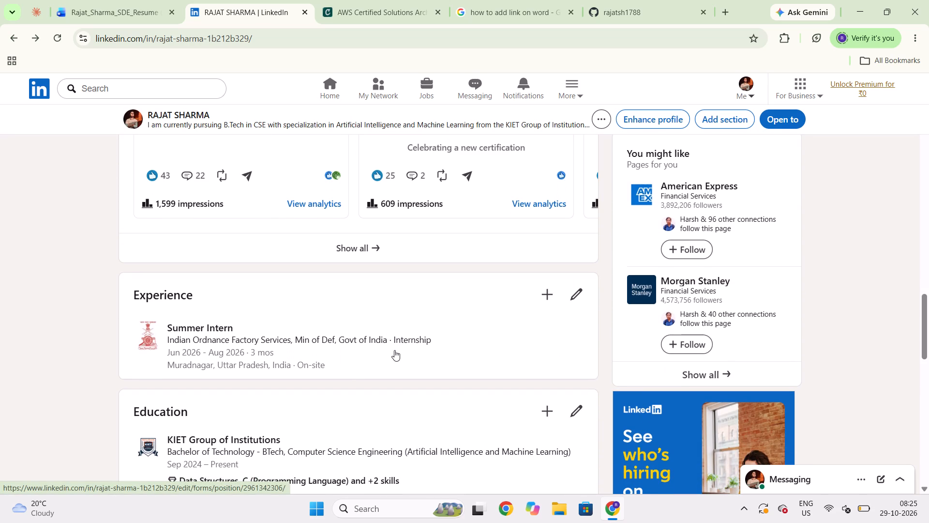
scroll(394, 350, "up", 1)
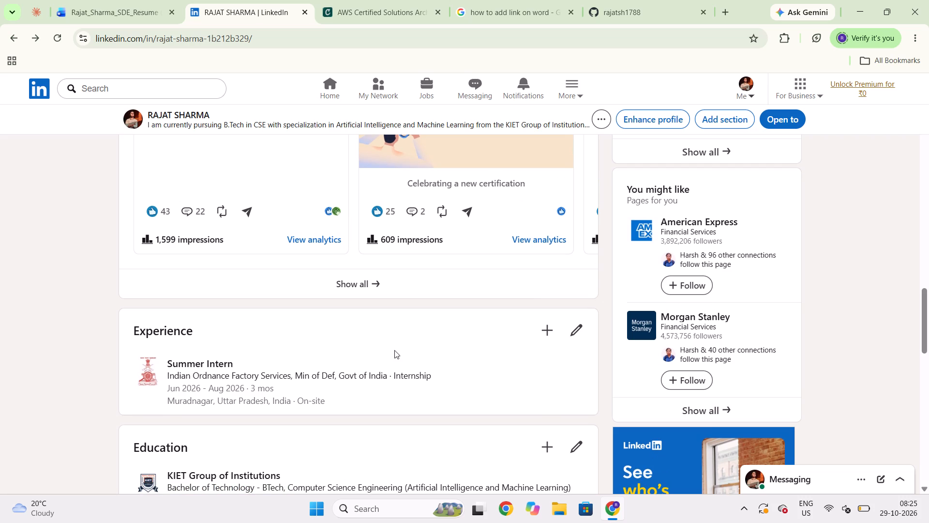
scroll(394, 350, "up", 3)
left_click(576, 273)
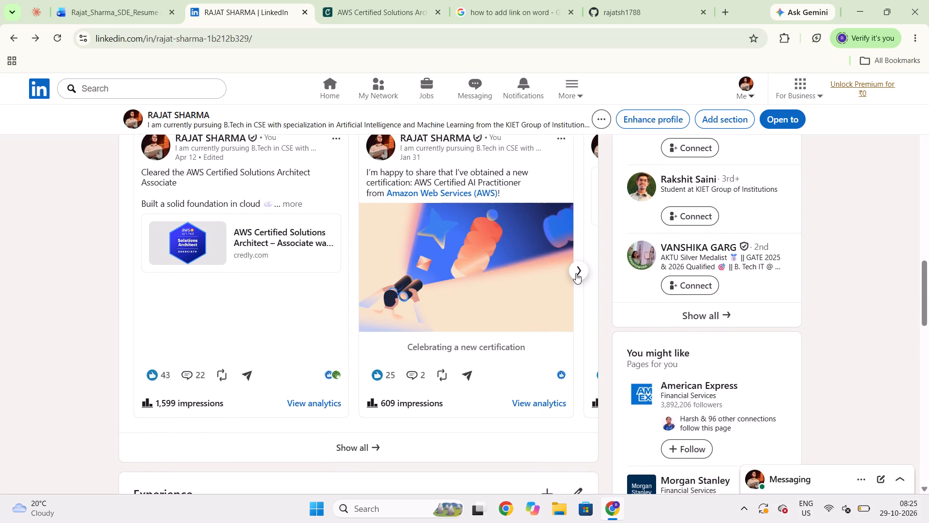
left_click(576, 273)
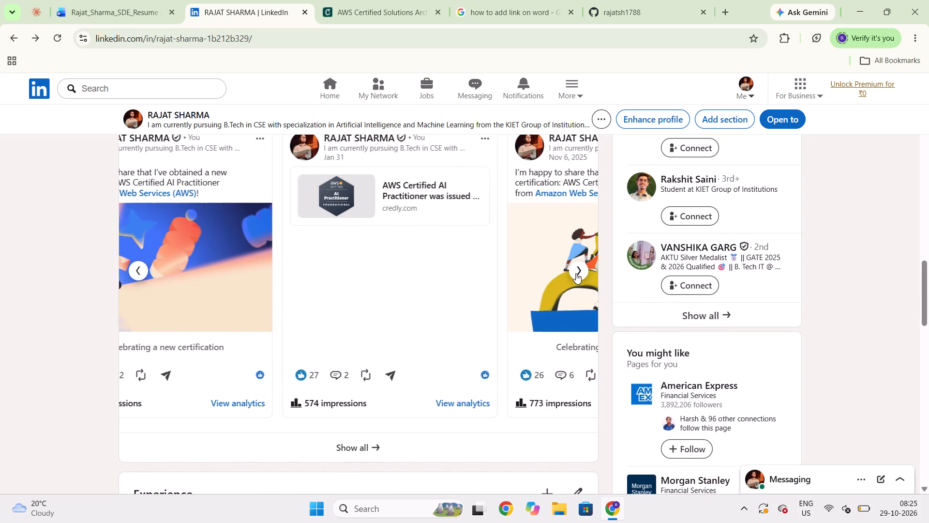
left_click(376, 187)
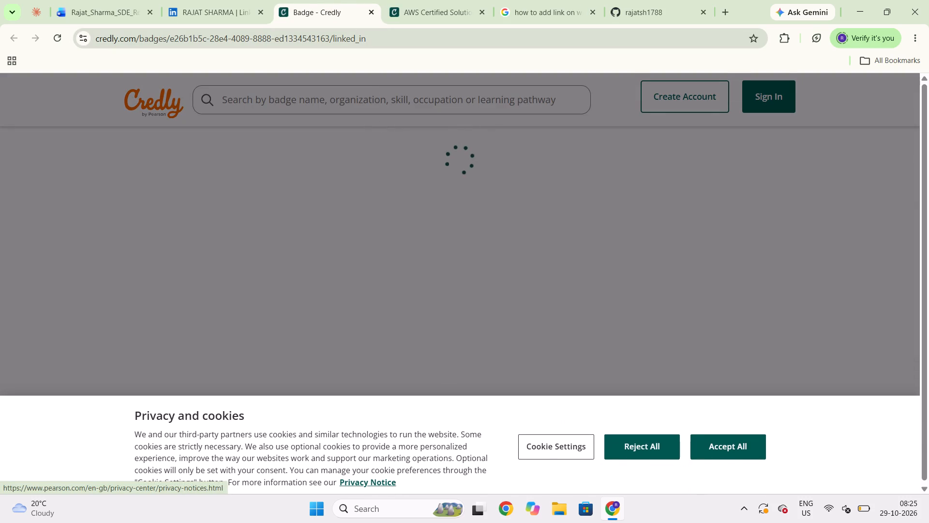
Copy the Credly badge URL and link "Verify Credential" to it on the resume's AWS Certified AI Practitioner (AIF-C01) line.
left_click(376, 44)
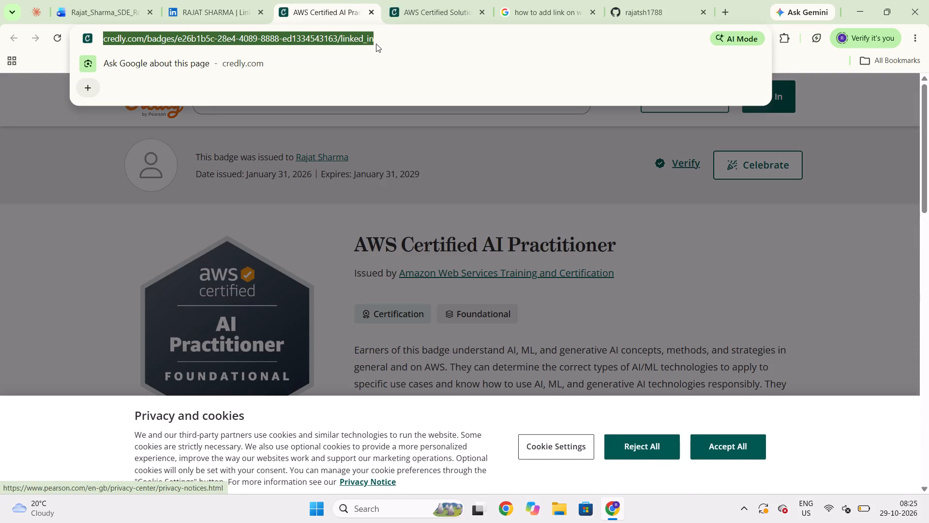
key("ctrl+c")
left_click(111, 0)
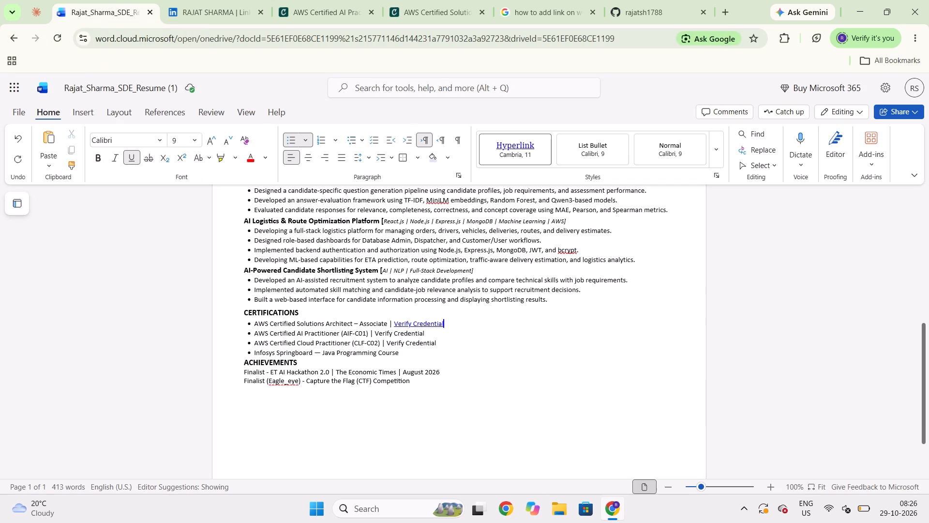
left_click(430, 335)
left_click_drag(430, 335, 376, 330)
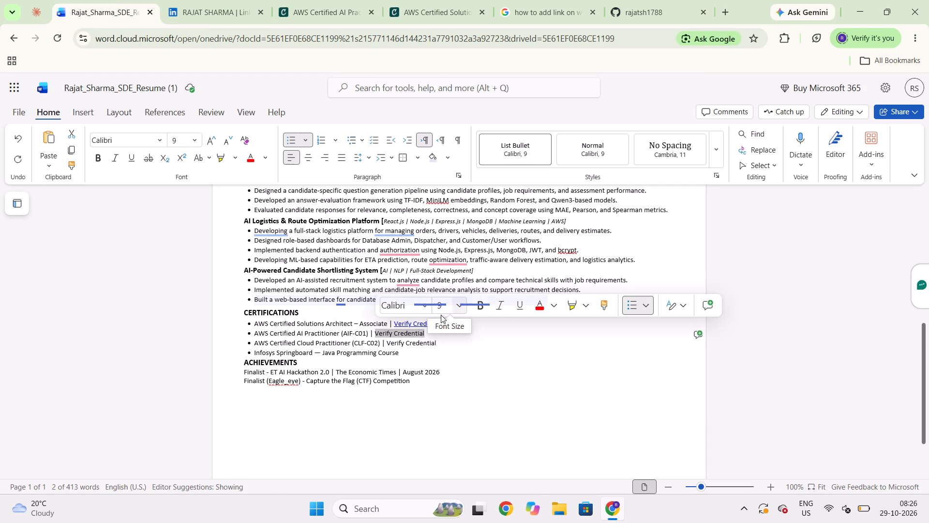
key("ctrl+k")
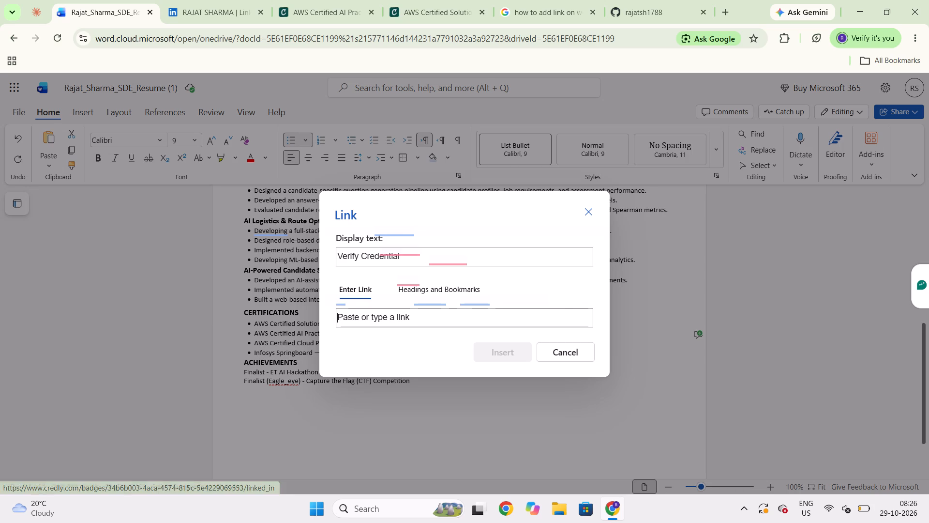
key("ctrl+v")
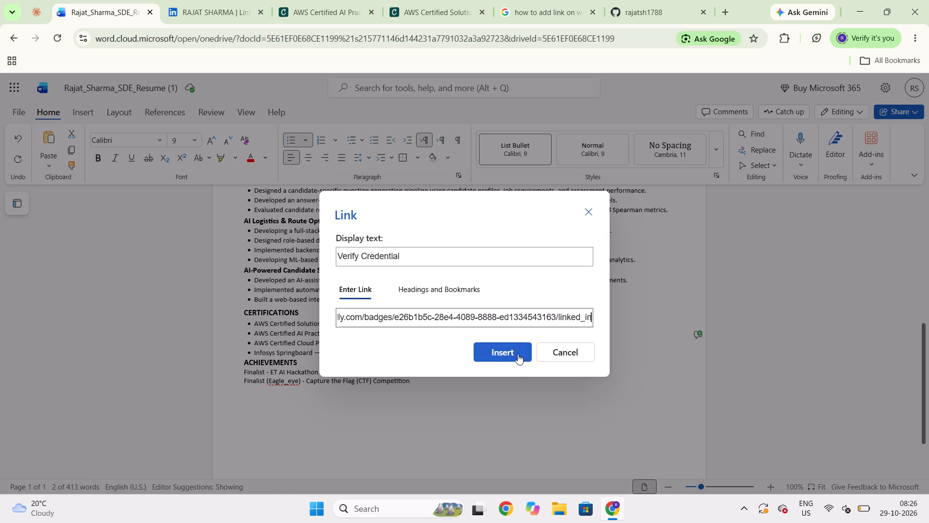
left_click(518, 353)
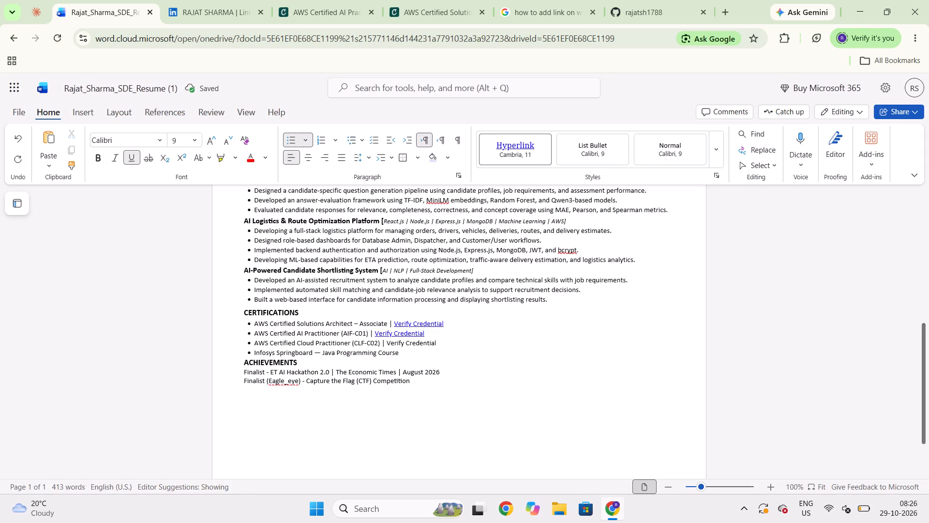
From the LinkedIn profile's activity posts, open the AWS Certified Cloud Practitioner badge page on Credly.
left_click(215, 1)
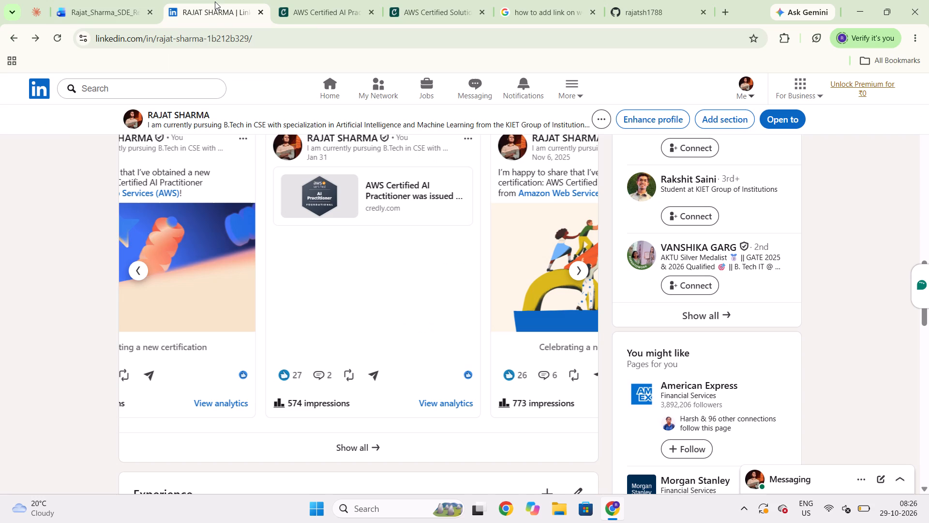
scroll(495, 257, "left", 3)
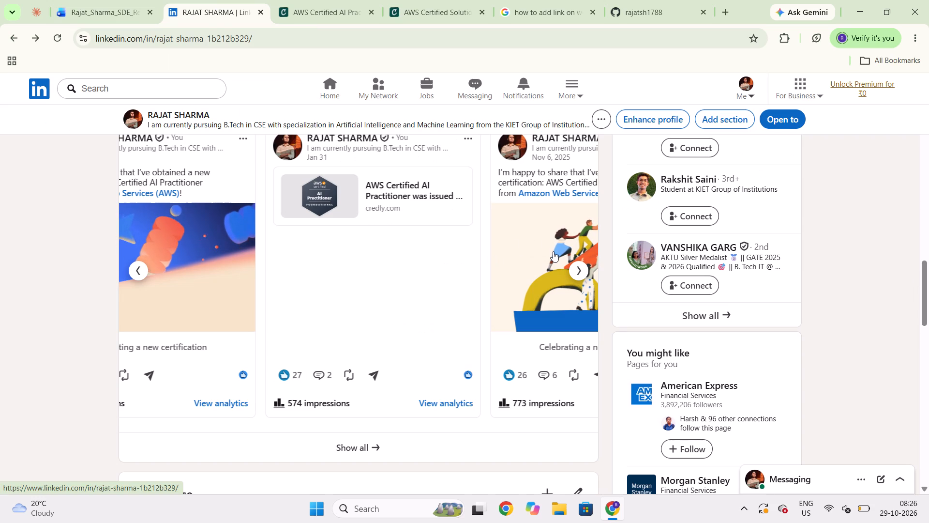
left_click(581, 269)
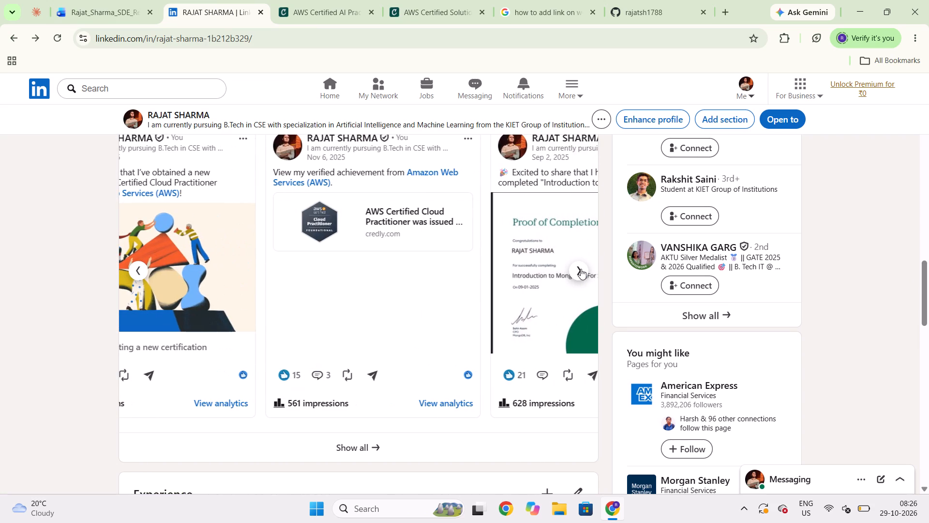
left_click(381, 226)
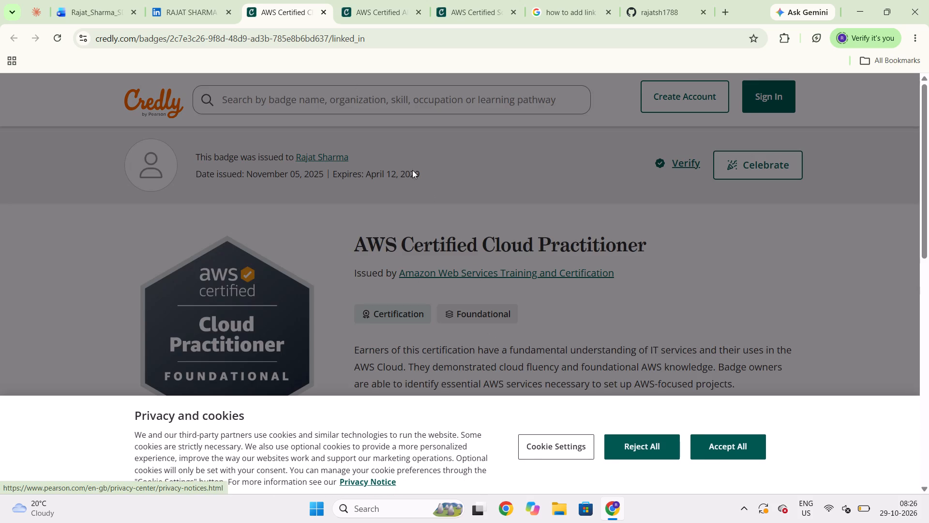
Copy the Credly badge URL and link "Verify Credential" to it on the resume's AWS Certified Cloud Practitioner (CLF-C02) line.
left_click(343, 36)
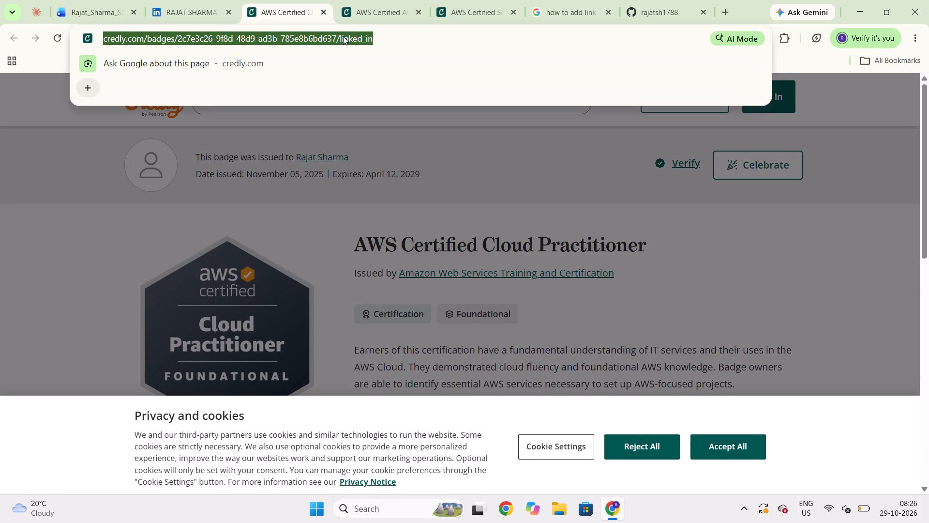
key("ctrl+c")
left_click(79, 0)
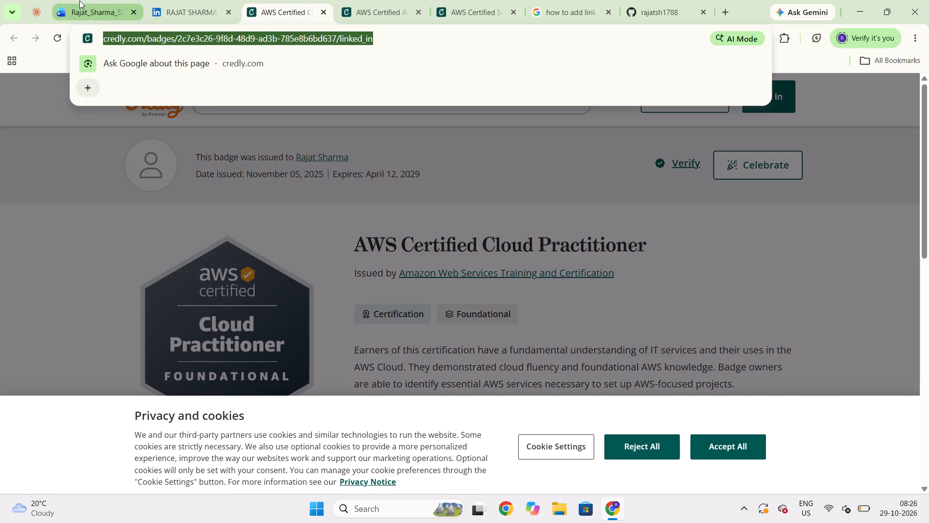
left_click(445, 340)
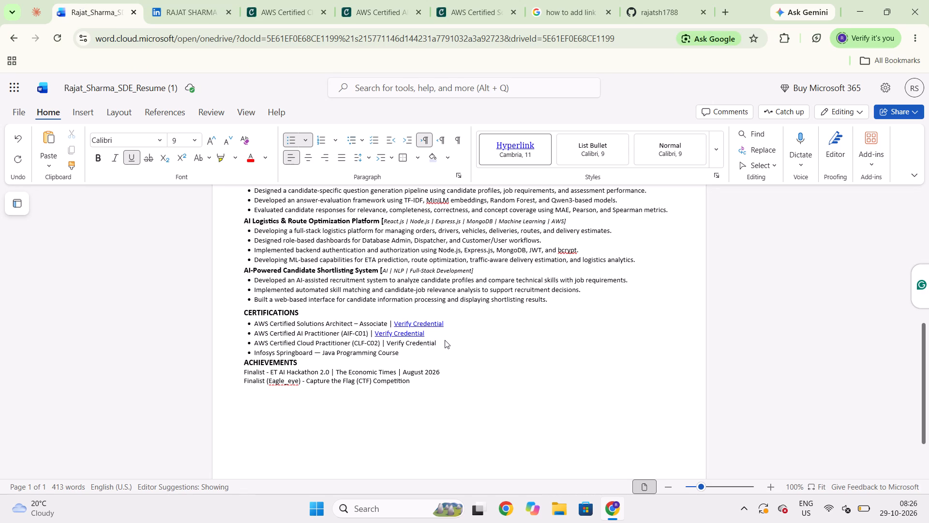
double_click(445, 340)
left_click_drag(445, 340, 387, 343)
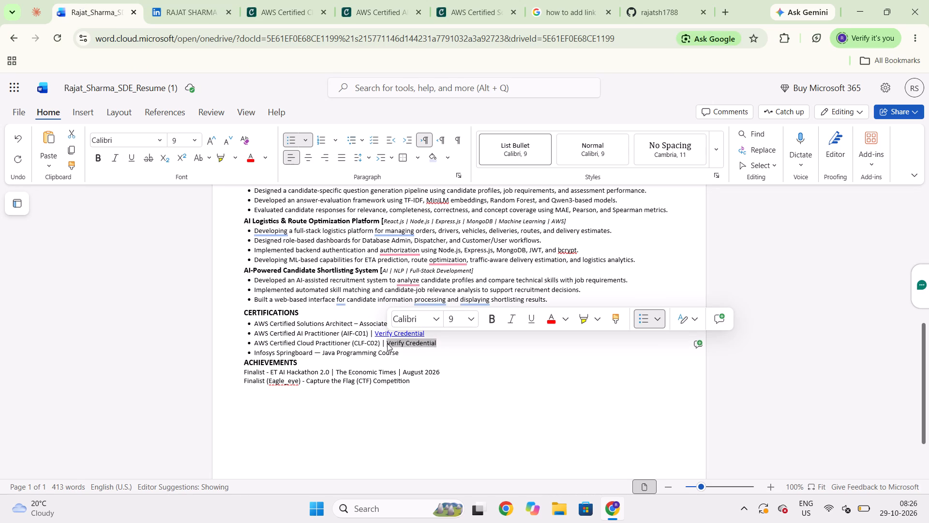
key("ctrl+k")
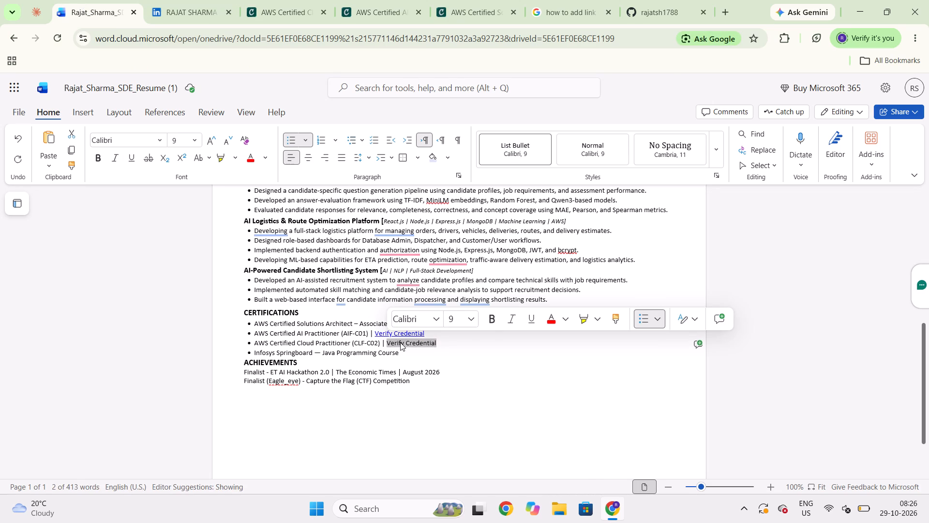
left_click(419, 321)
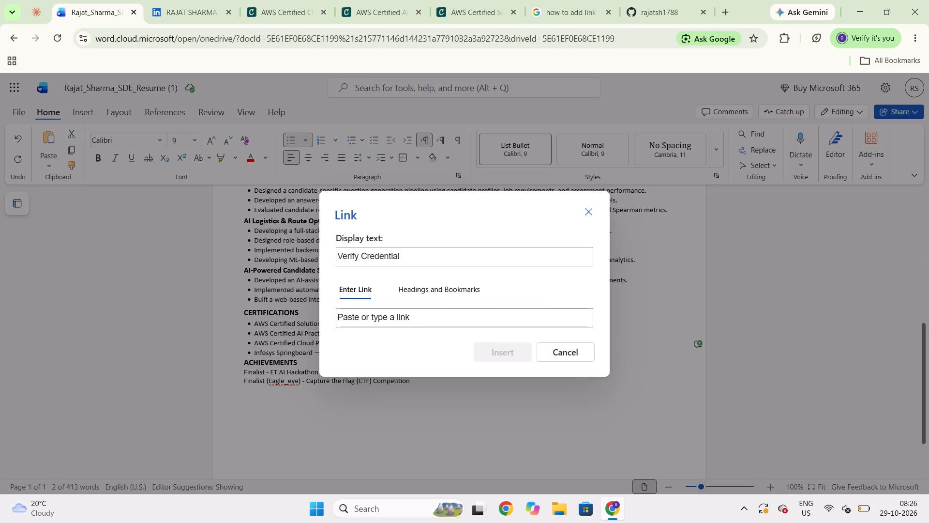
key("ctrl+v")
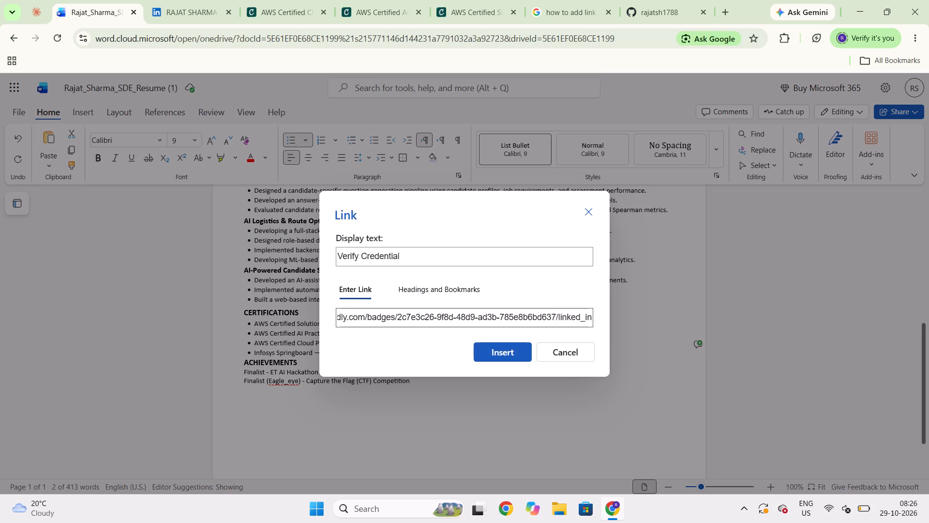
left_click(495, 348)
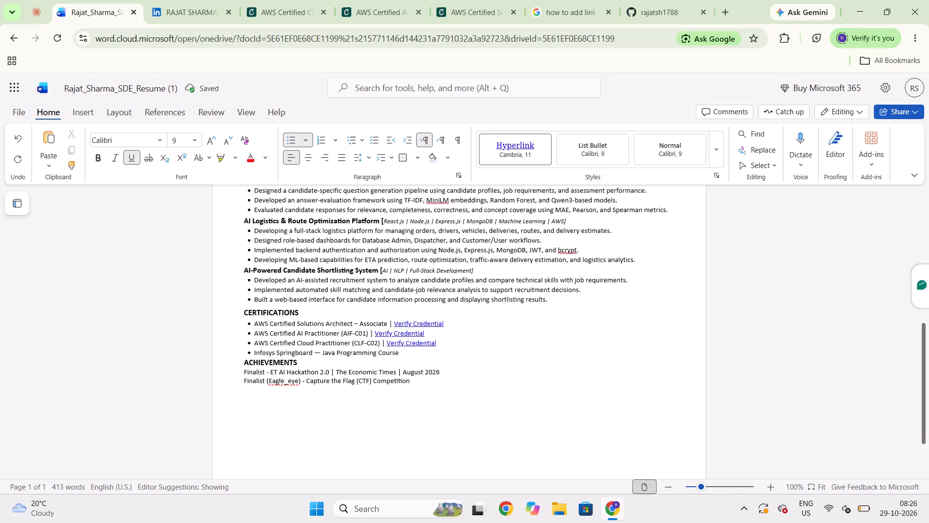
Review the whole resume from the contact line to the footer, checking the hyperlinks and page layout.
scroll(466, 351, "up", 3)
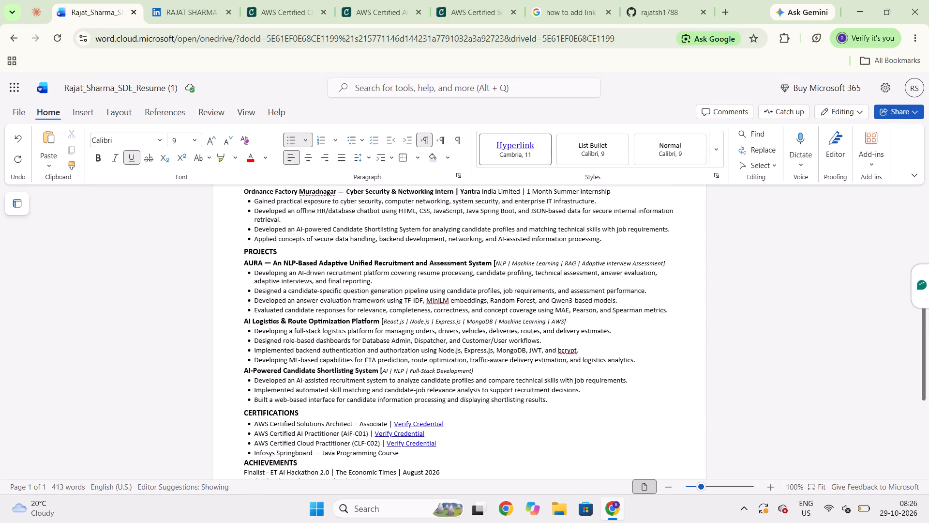
scroll(466, 351, "up", 3)
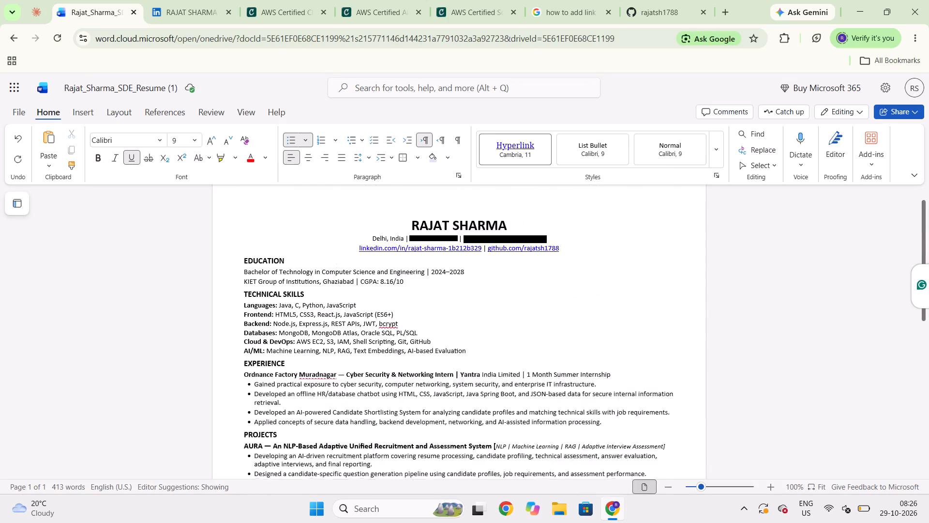
scroll(466, 351, "up", 2)
left_click(482, 340)
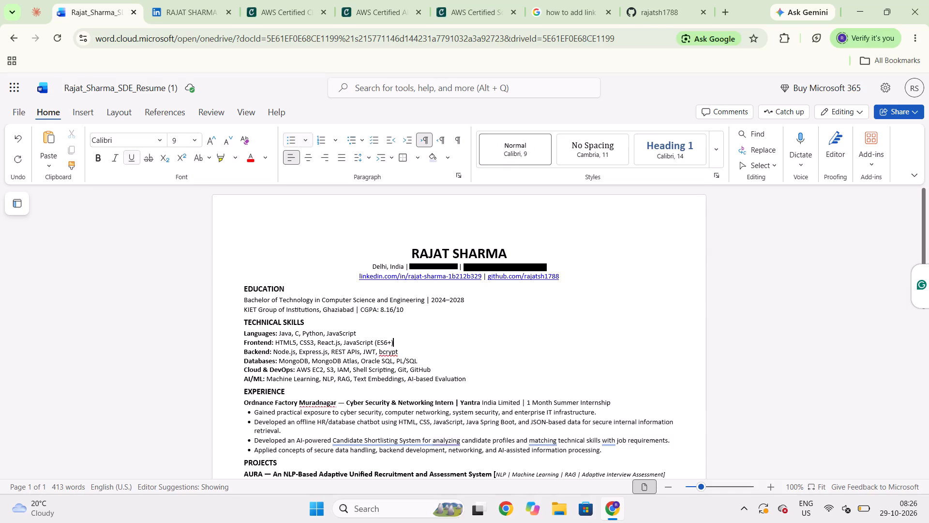
scroll(482, 340, "down", 3)
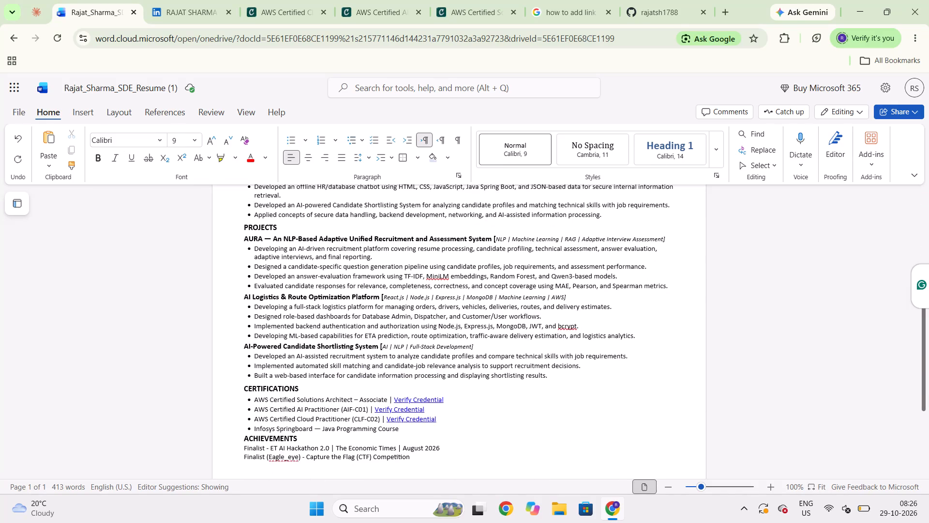
scroll(482, 340, "up", 7)
scroll(482, 340, "down", 6)
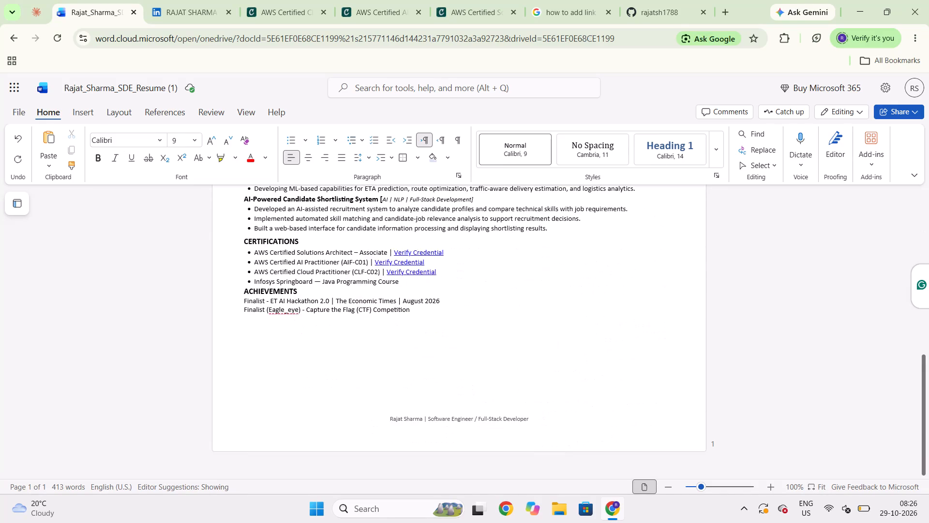
Rename the resume file, replacing the " (1)" at the end of its name with an underscore.
scroll(482, 340, "up", 8)
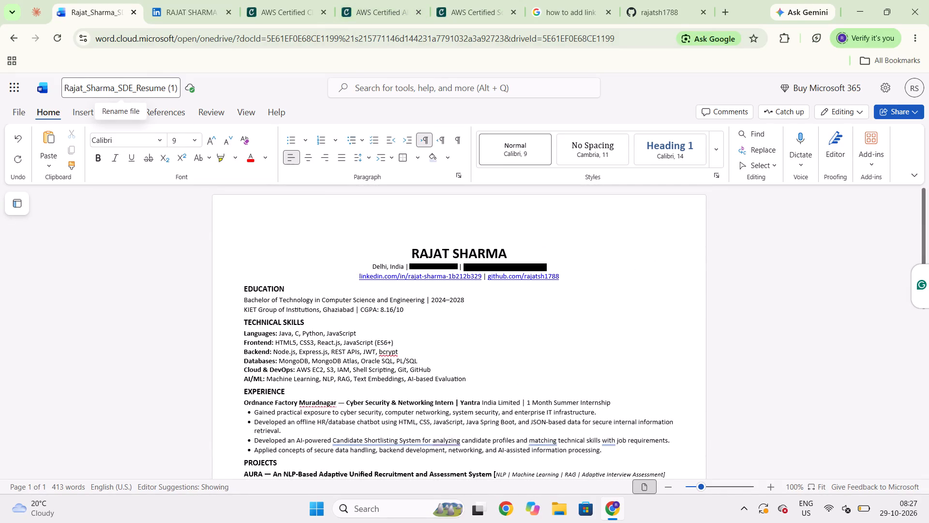
left_click(175, 86)
left_click(175, 86)
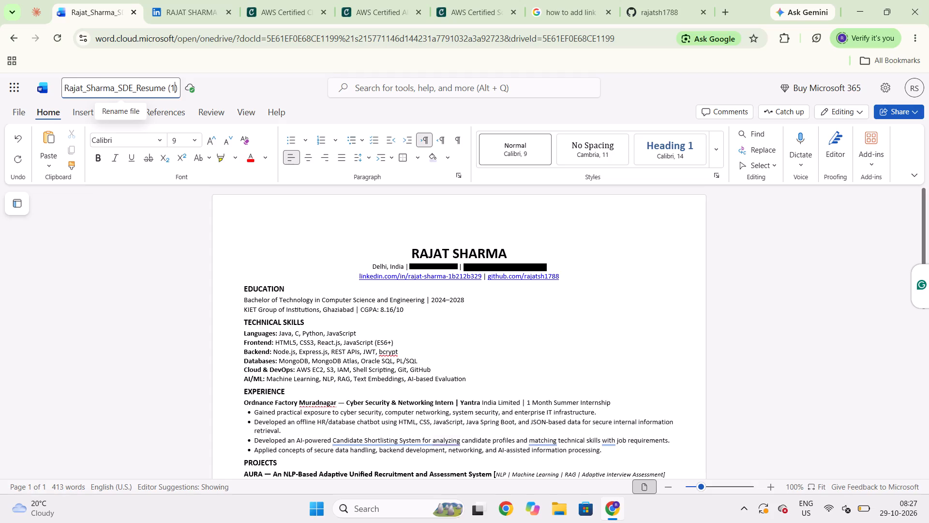
key("Right")
key("BackSpace")
key("BackSpace")
key("BackSpace")
key("BackSpace")
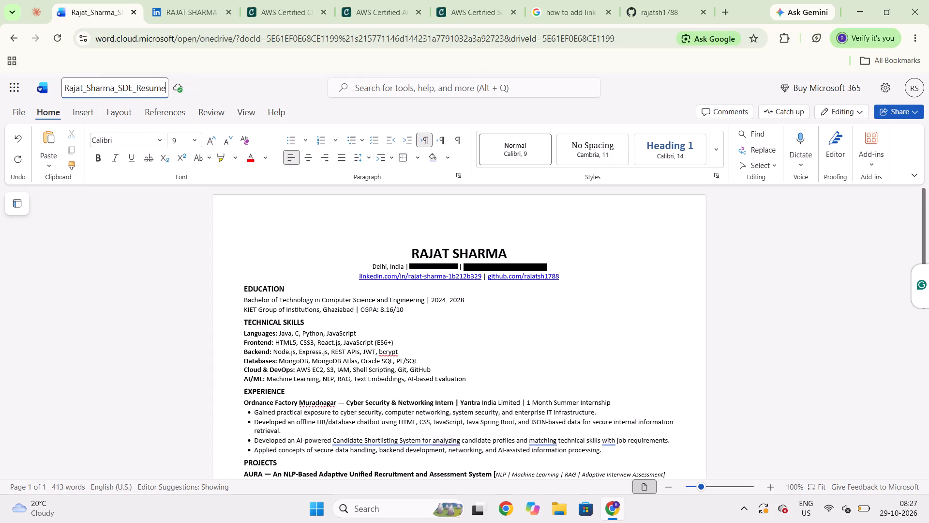
key("shift+underscore")
key("Return")
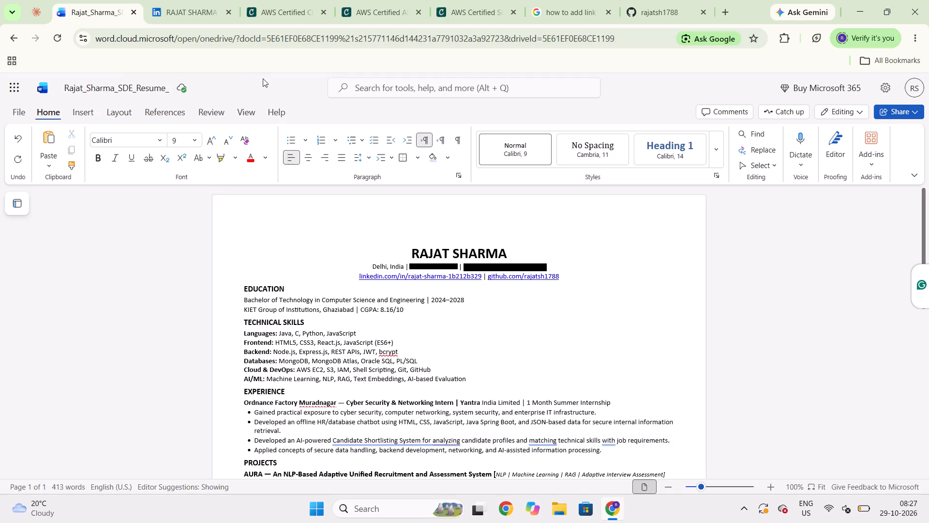
Review the resume from the contact line down to the Achievements section.
scroll(472, 356, "down", 1)
scroll(415, 281, "down", 1)
scroll(415, 281, "up", 1)
scroll(449, 325, "down", 2)
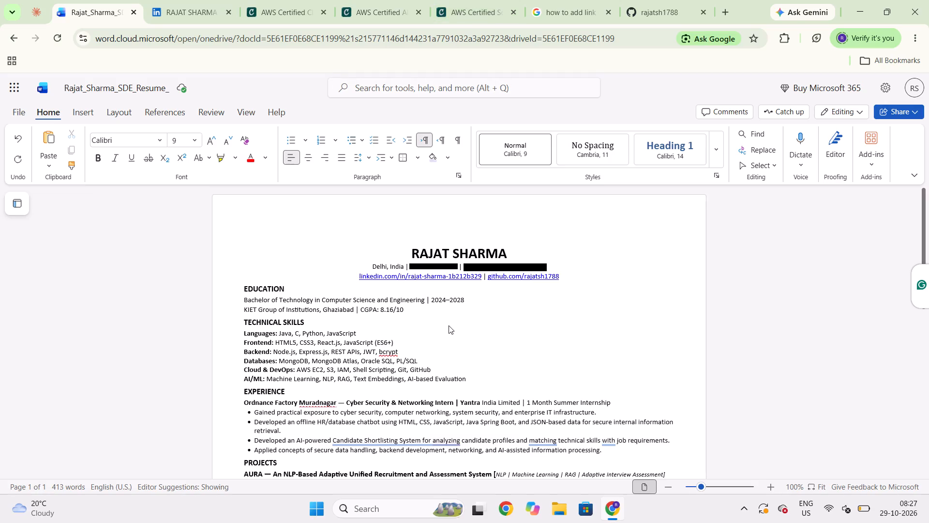
left_click(586, 338)
left_click(763, 331)
scroll(763, 331, "down", 3)
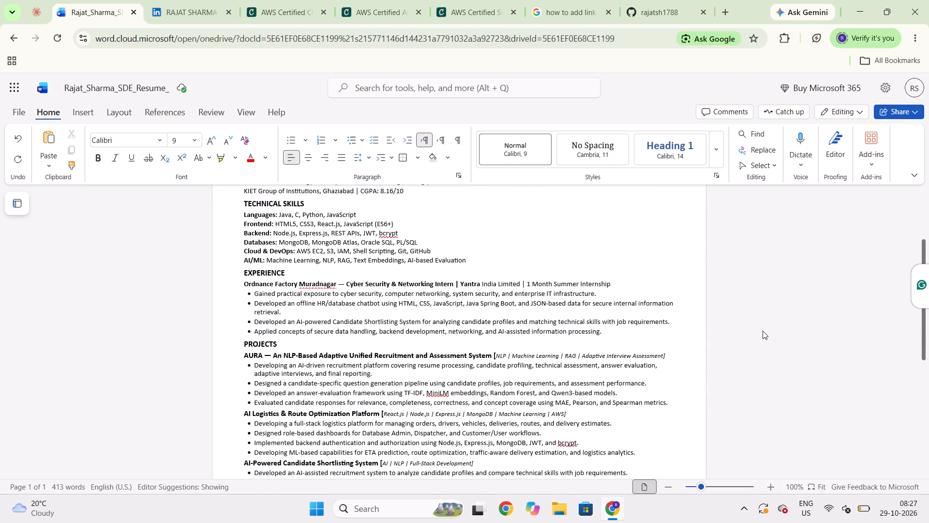
scroll(763, 331, "down", 4)
scroll(763, 331, "up", 1)
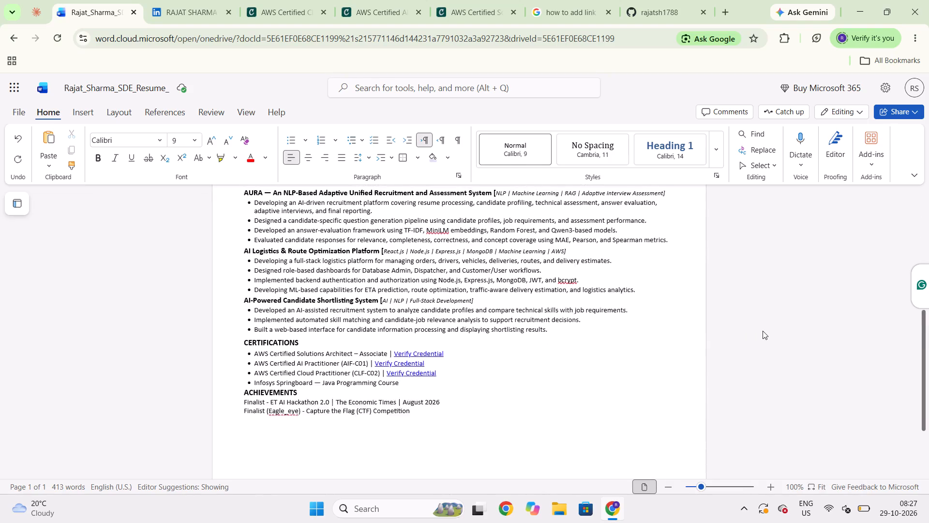
scroll(763, 331, "up", 1)
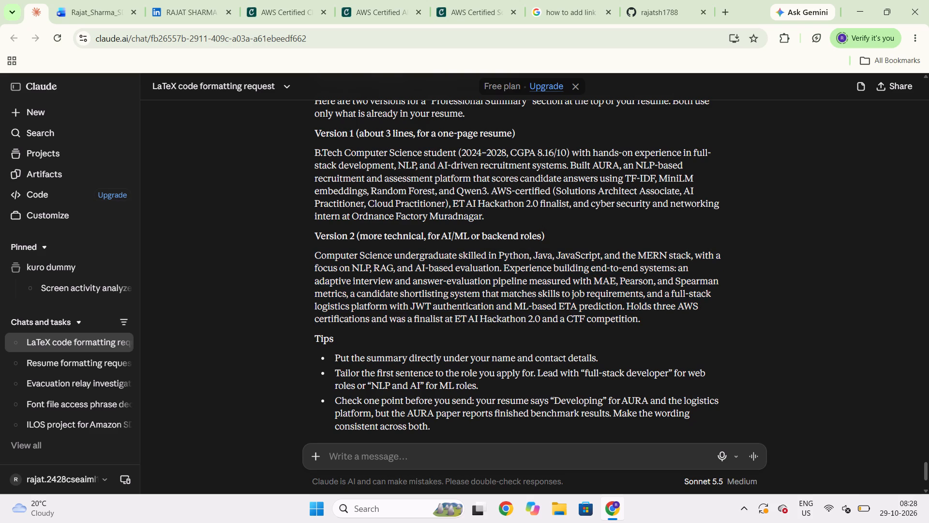
Back in the Word resume, add a "Summary" line below the LinkedIn and GitHub links and paste the copied paragraph under it.
left_click(106, 0)
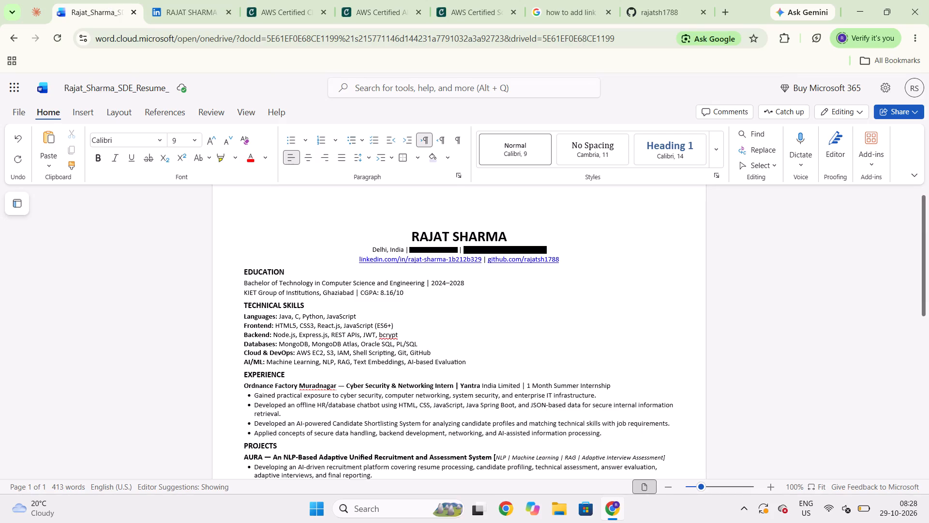
left_click(277, 262)
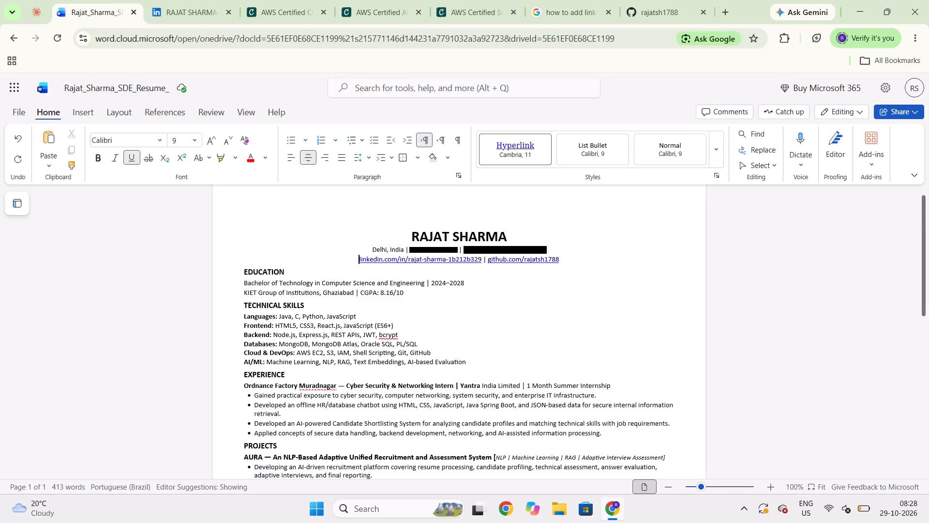
left_click(582, 264)
key("Return")
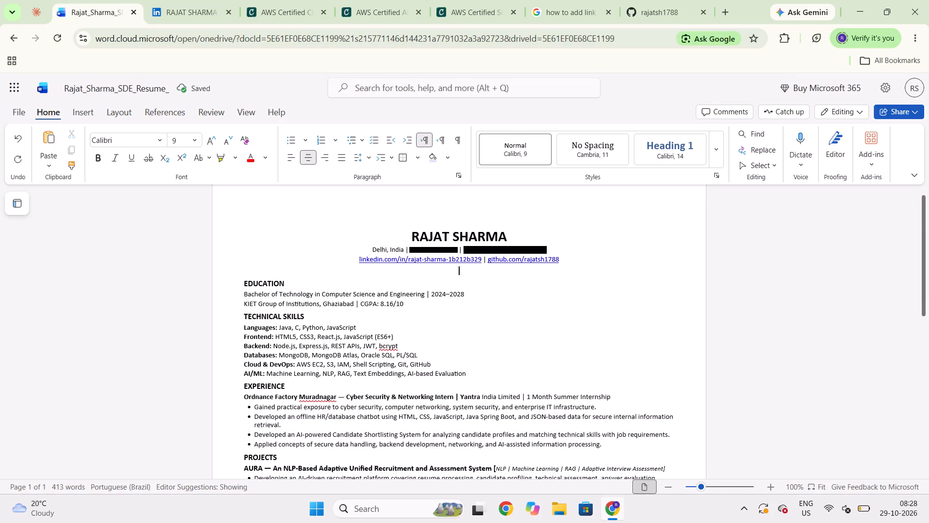
type("Summary")
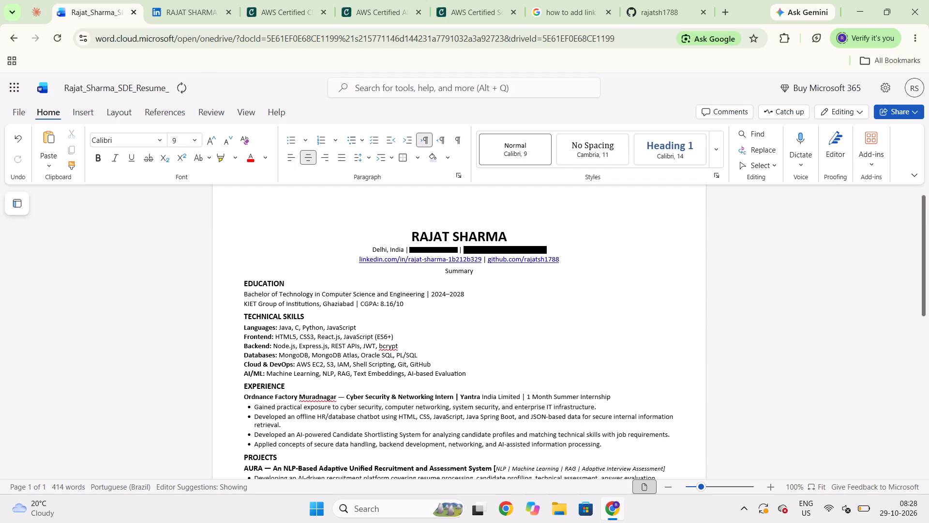
key("Return")
key("ctrl+v")
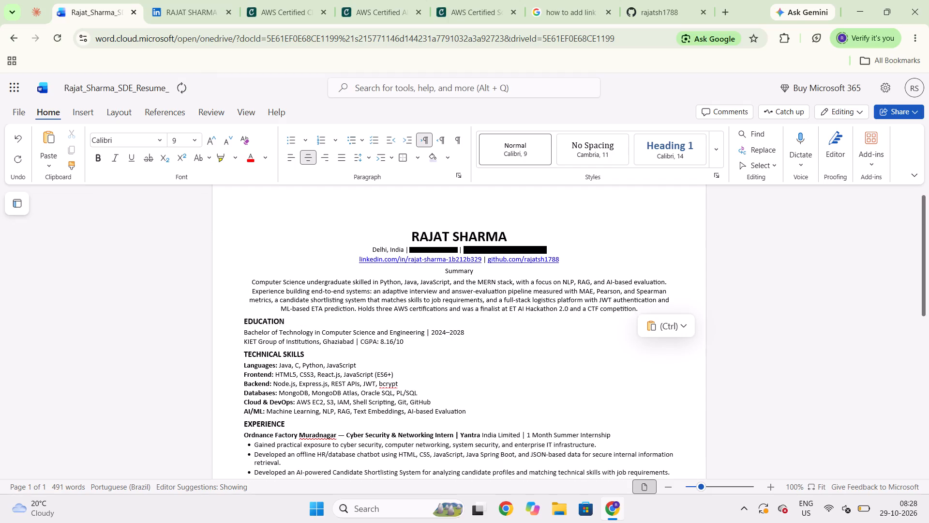
Left-align the "Summary" line and the summary paragraph beneath it.
left_click_drag(440, 269, 613, 312)
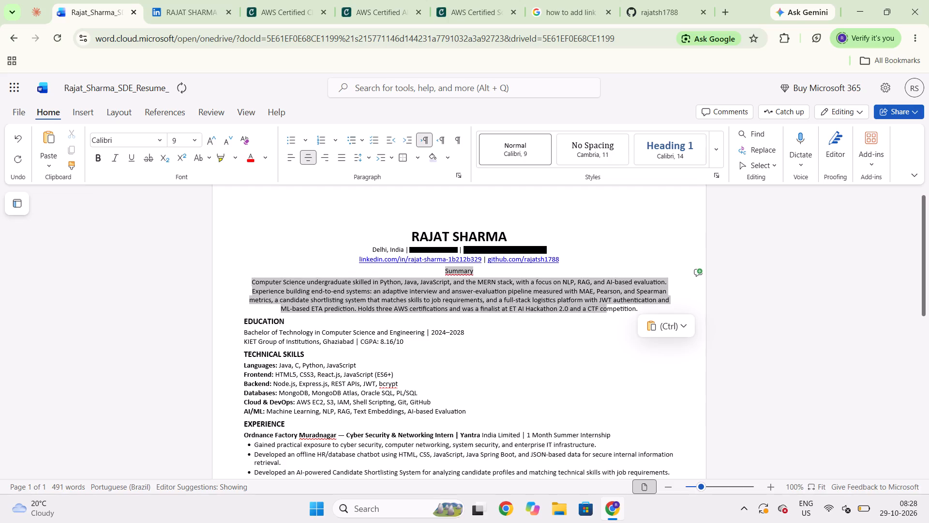
left_click_drag(613, 312, 642, 311)
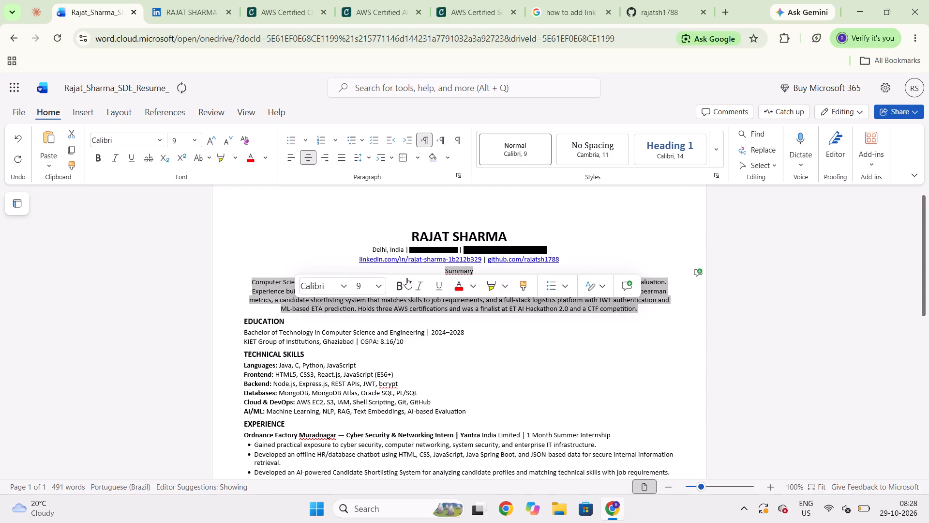
left_click(290, 156)
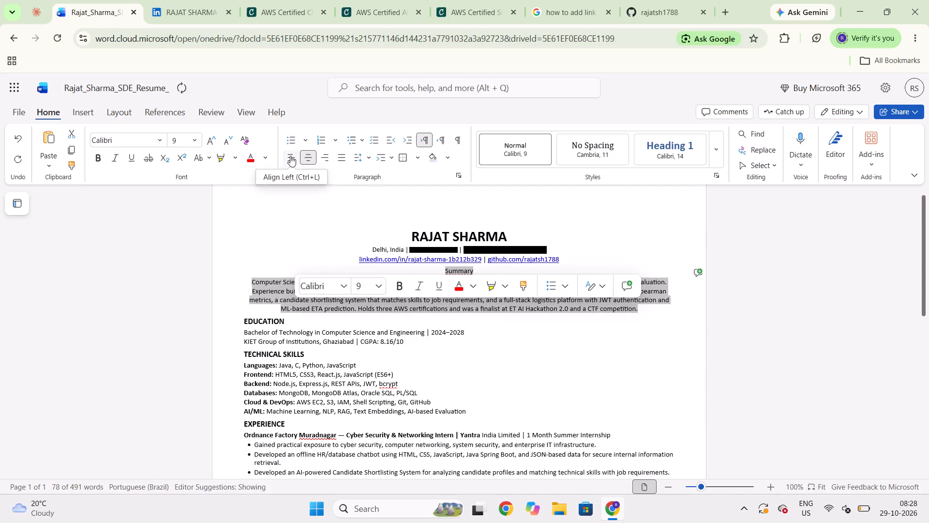
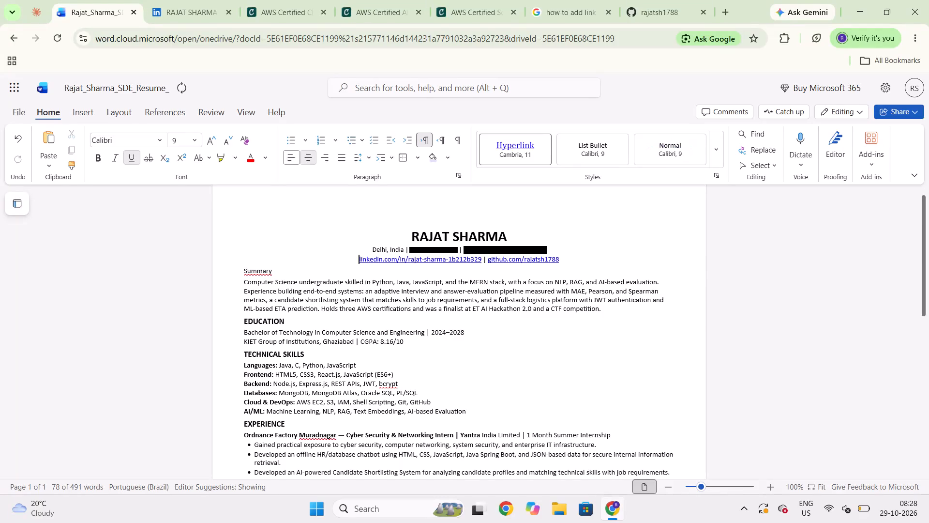
Make the "Summary" heading bold at size 10, matching the EDUCATION heading's formatting.
left_click_drag(286, 323, 245, 322)
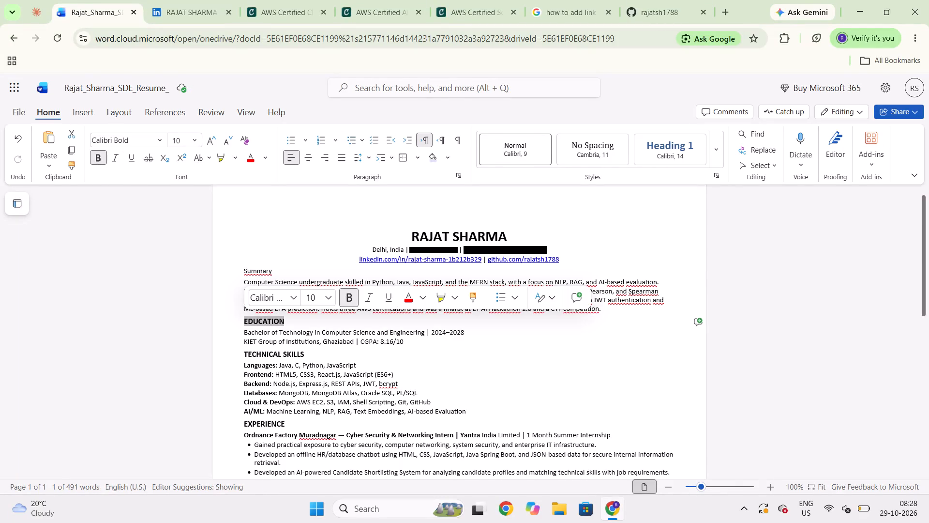
left_click(309, 324)
left_click_drag(273, 271, 272, 271)
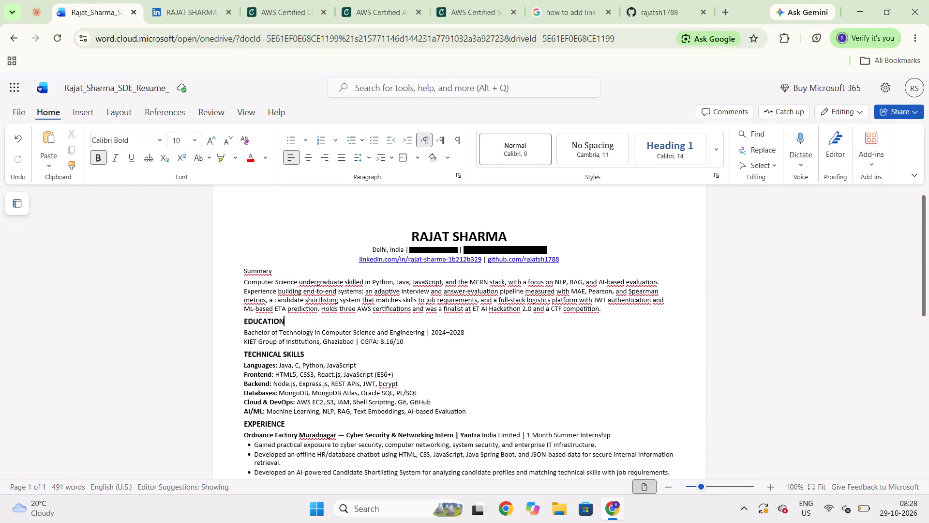
left_click_drag(272, 271, 239, 271)
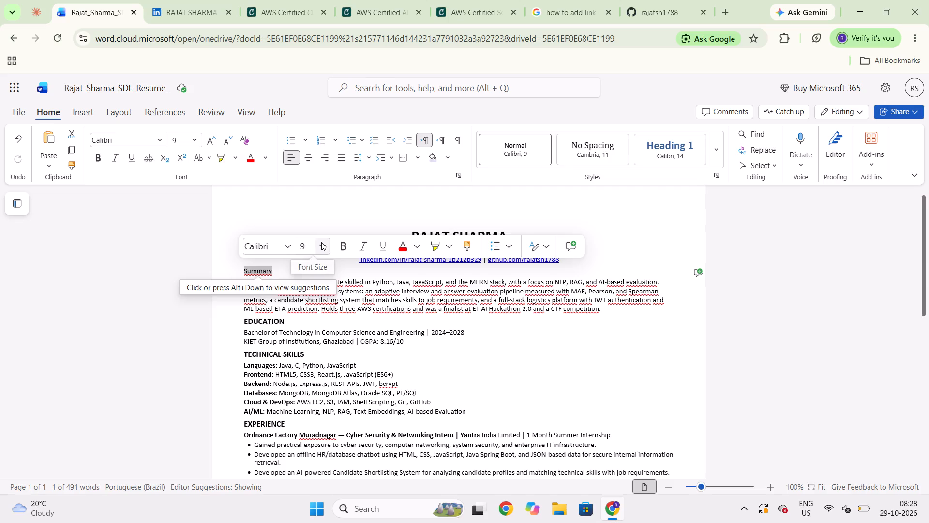
left_click(321, 242)
left_click(348, 246)
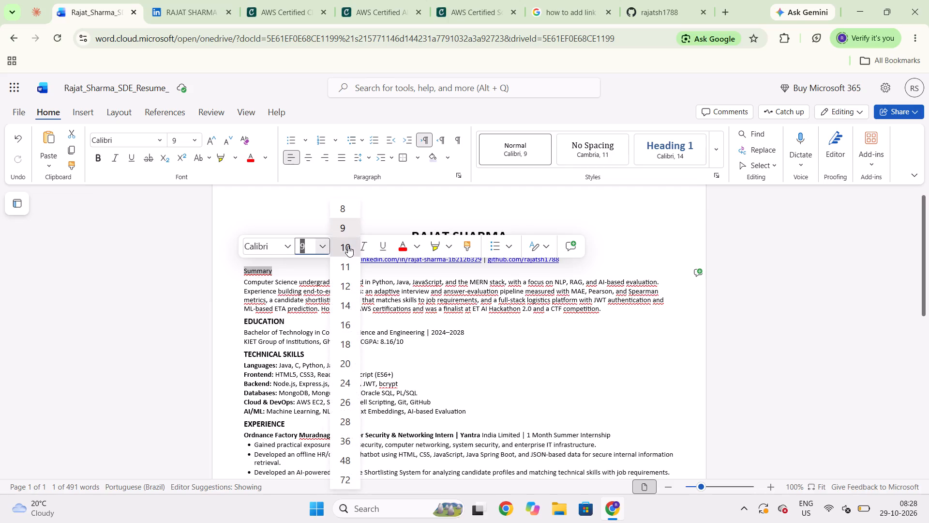
left_click(342, 245)
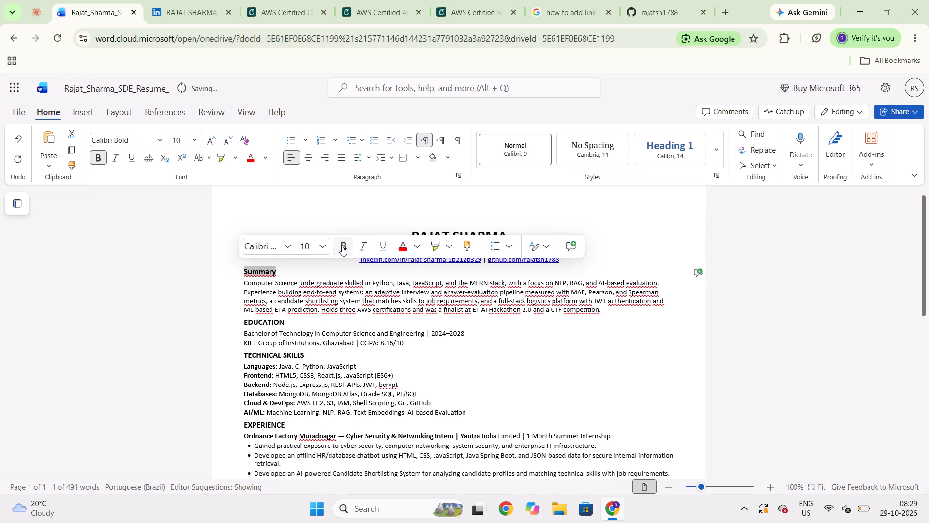
left_click(330, 279)
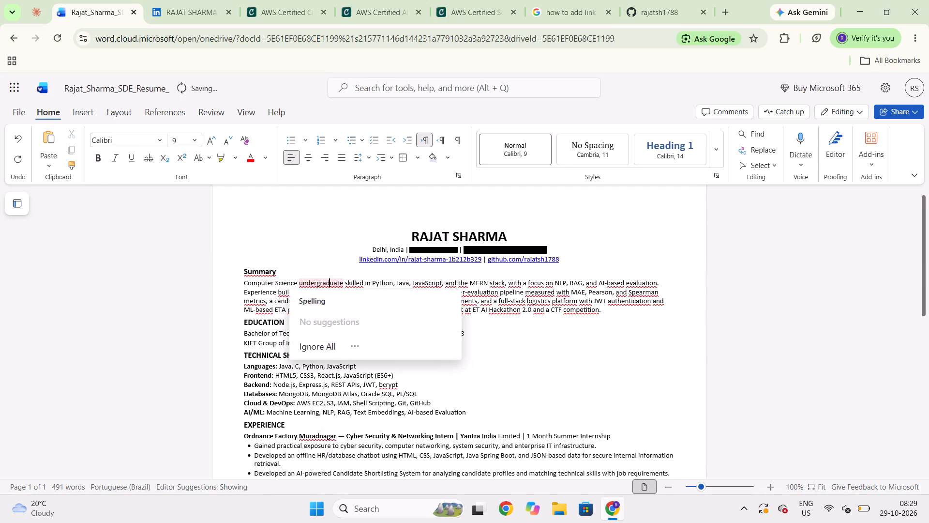
Compare the font and size of the education lines with those of the summary paragraph.
left_click_drag(242, 331, 270, 342)
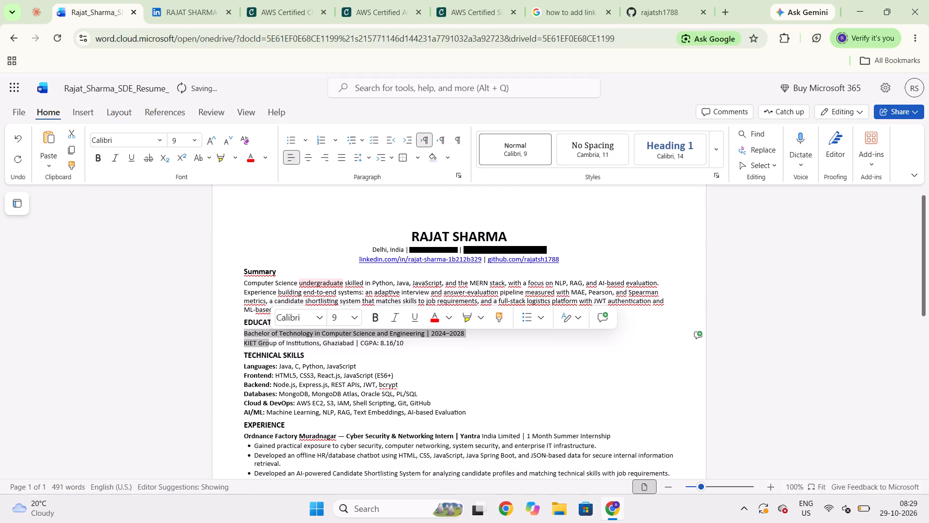
left_click(270, 342)
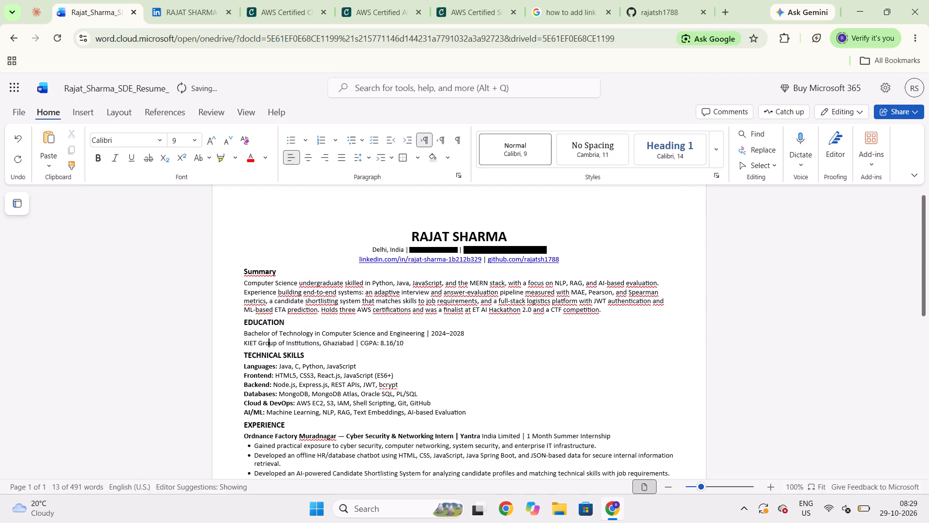
left_click_drag(268, 282, 298, 313)
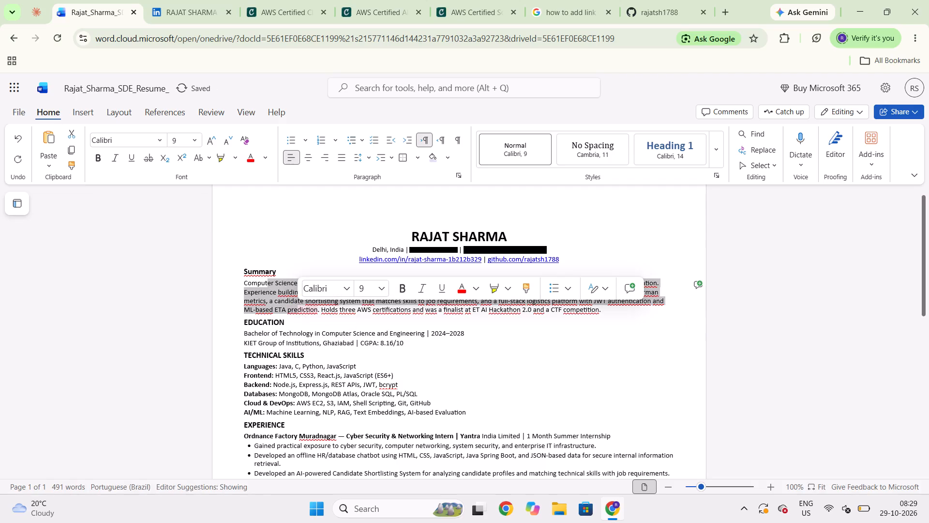
left_click(445, 342)
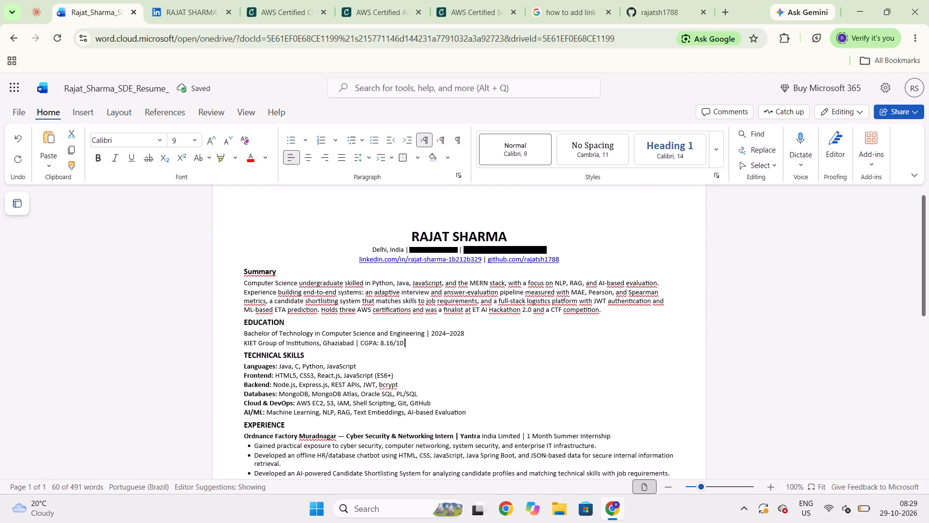
Open the page footer and delete "Software Engineer / Full-Stack Developer", keeping the name and the separator after it.
scroll(445, 342, "down", 3)
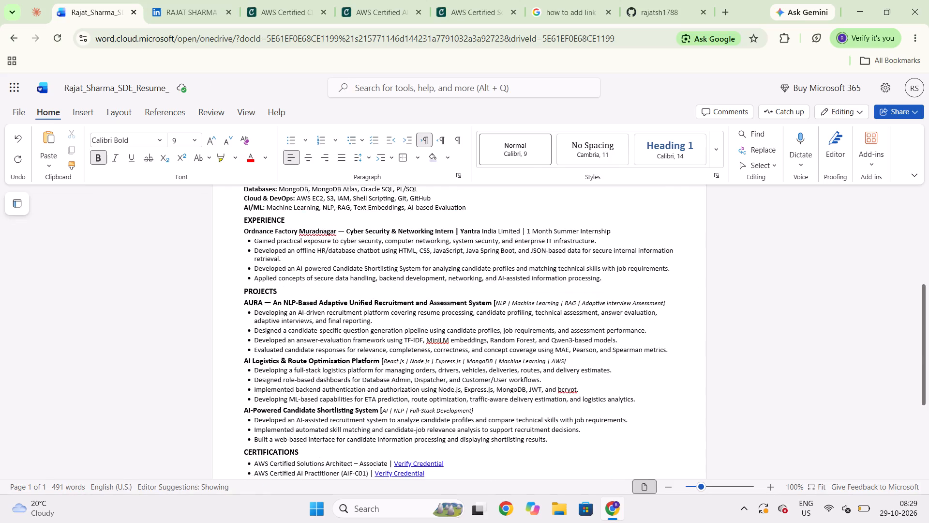
scroll(445, 342, "down", 3)
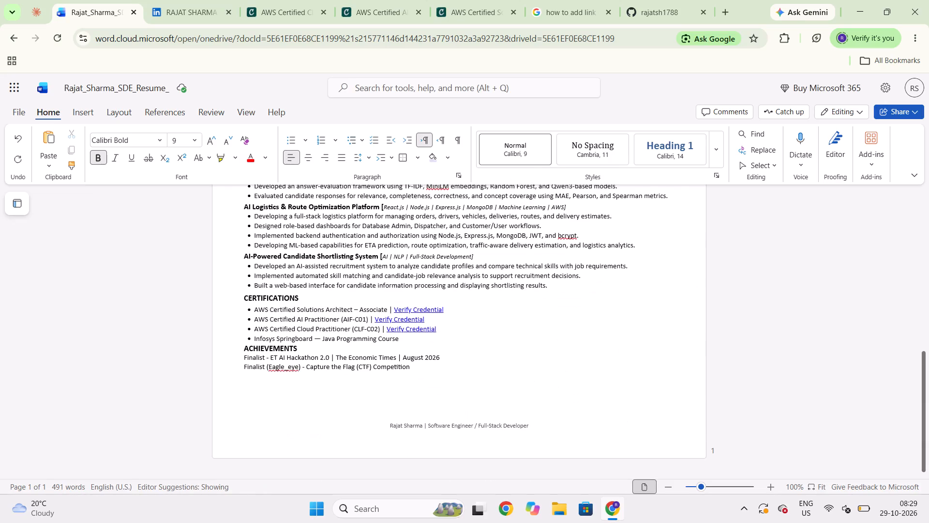
scroll(445, 342, "up", 1)
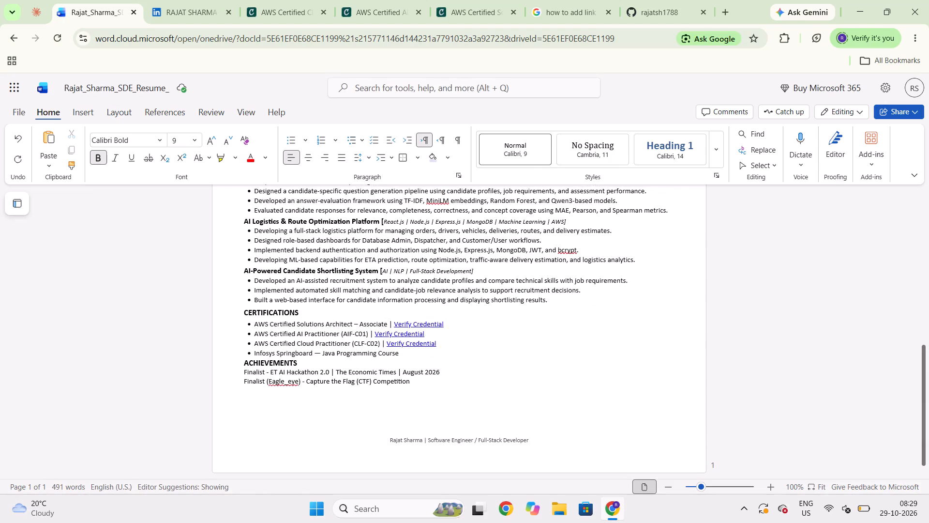
left_click(479, 439)
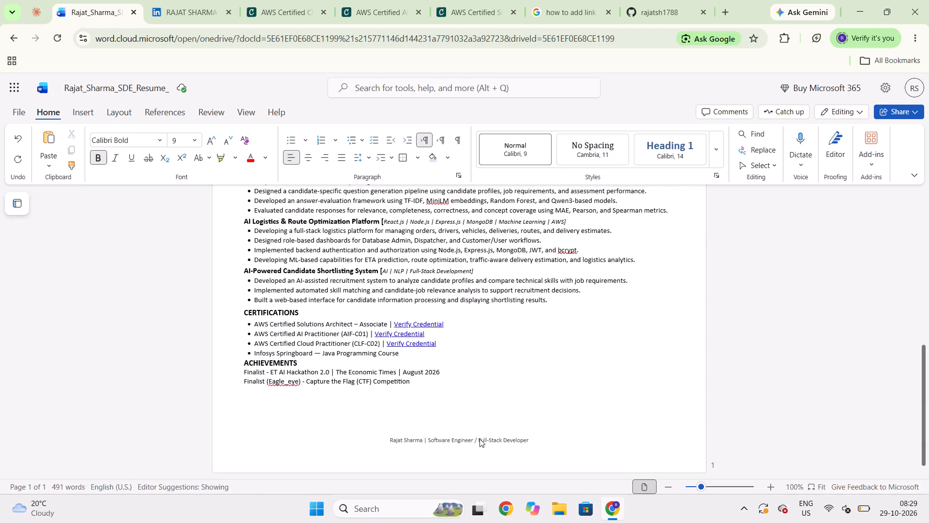
left_click(479, 439)
scroll(479, 439, "down", 1)
left_click(477, 421)
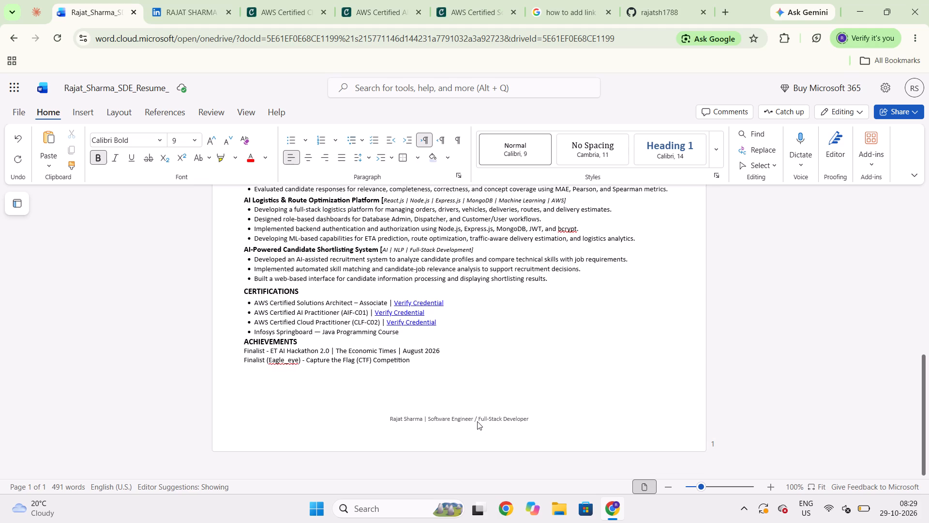
double_click(482, 415)
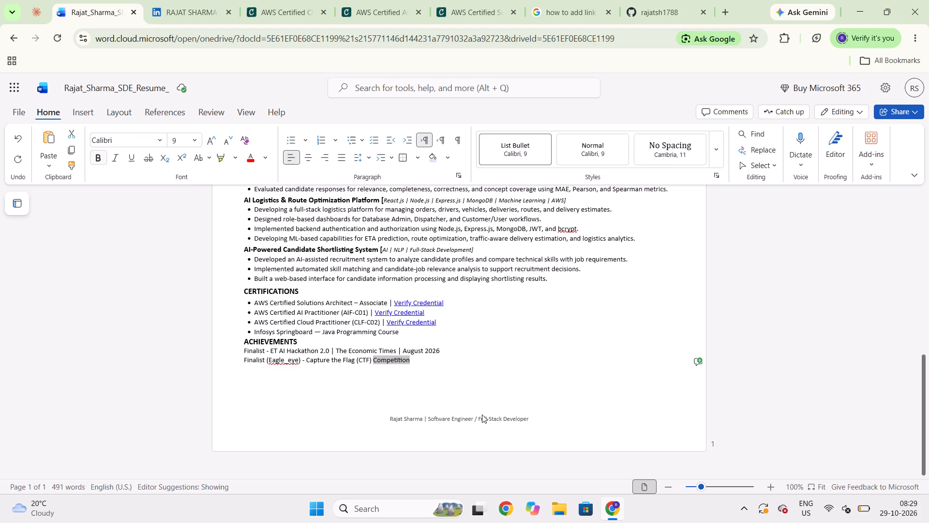
double_click(474, 419)
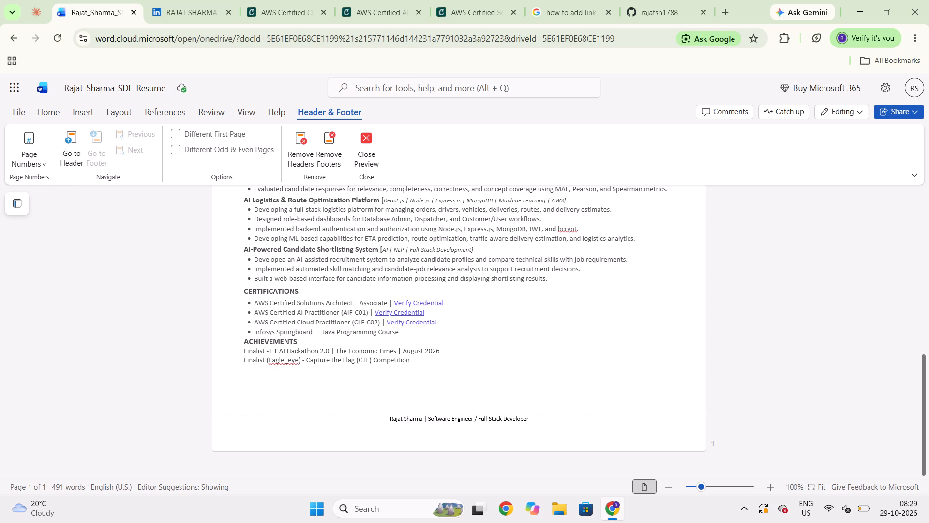
left_click_drag(530, 422, 431, 419)
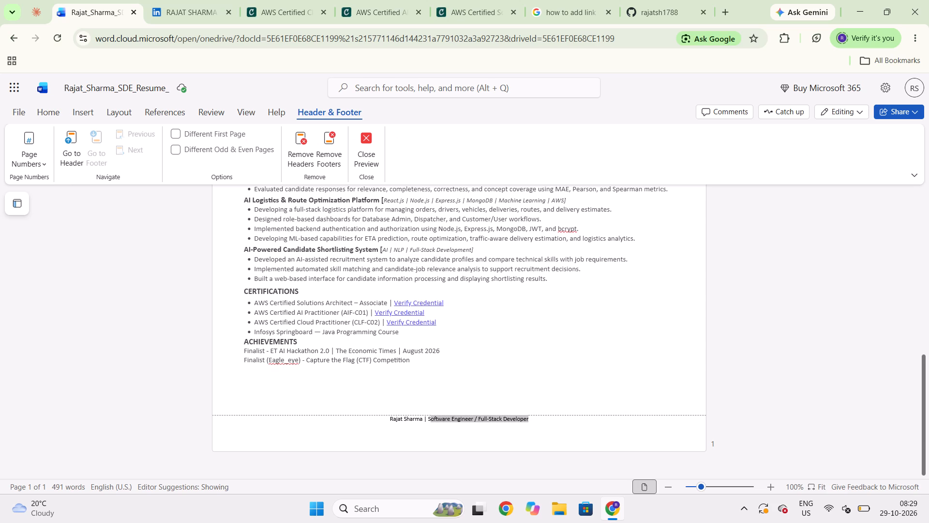
left_click_drag(431, 419, 430, 420)
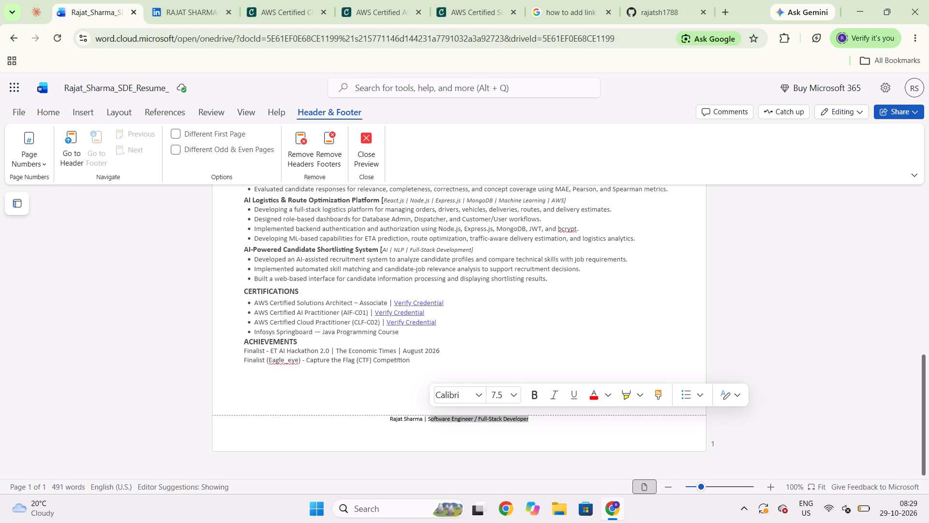
key("BackSpace")
key("BackSpace")
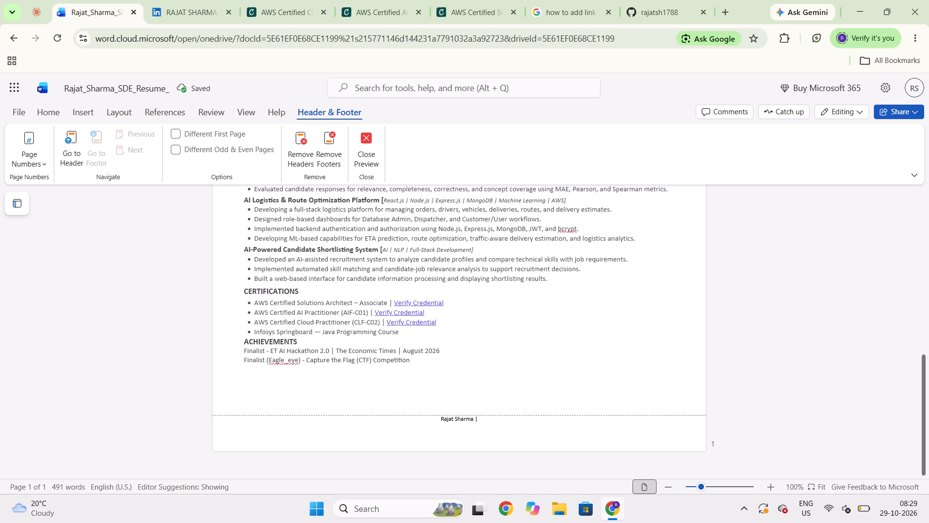
Add a "|" and a space before the name in the footer, and return to the document body.
left_click(434, 420)
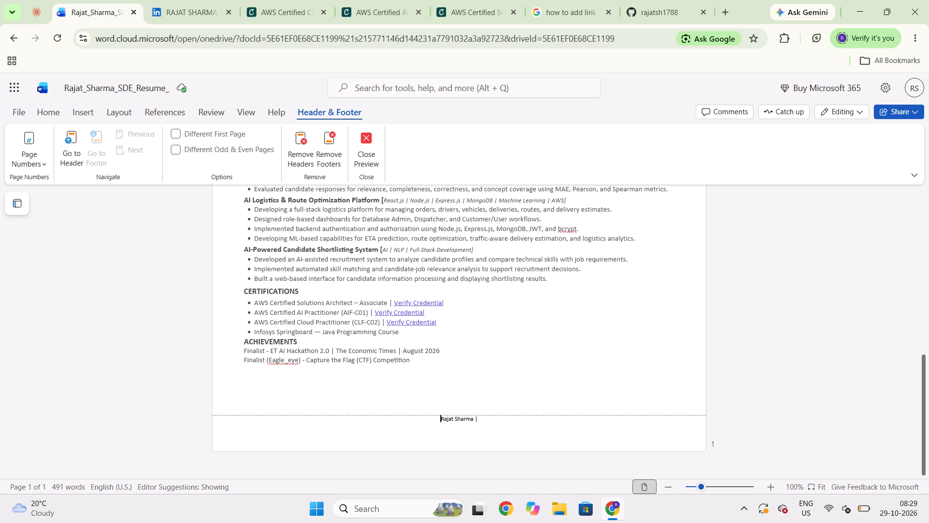
type("|")
key("space")
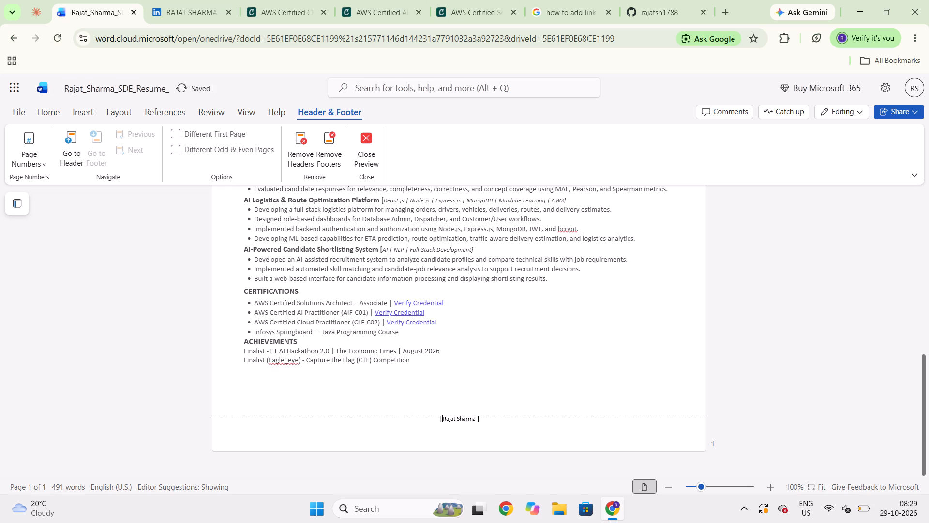
left_click(603, 362)
double_click(783, 330)
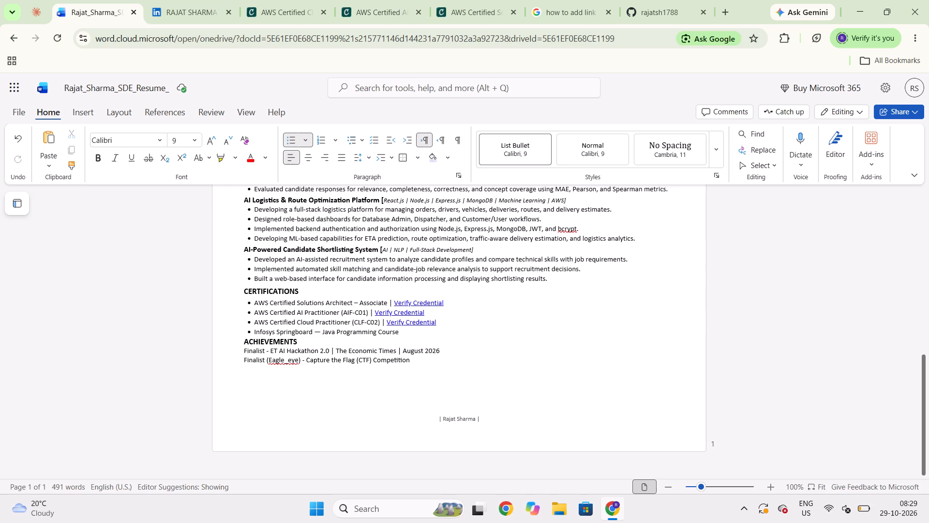
Review the whole resume from the header and Summary section down to the achievements and footer.
scroll(582, 301, "up", 1)
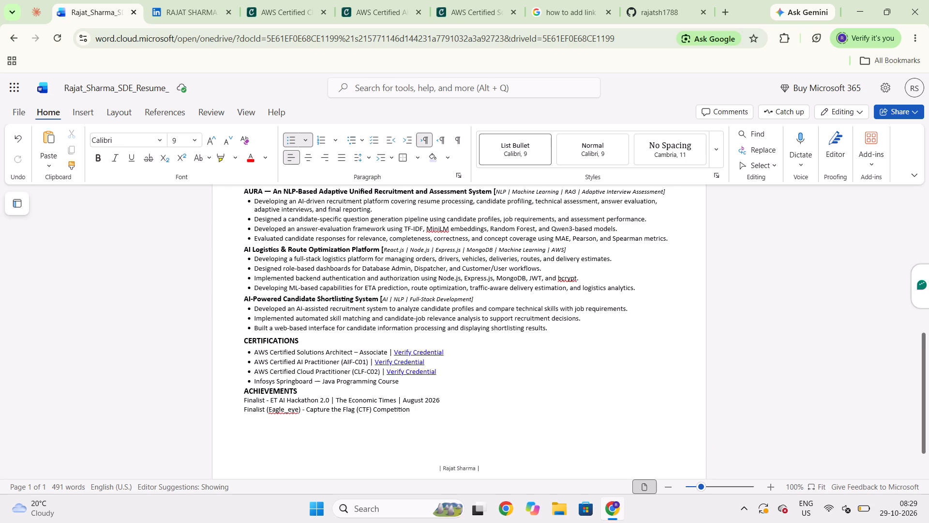
scroll(582, 301, "up", 1)
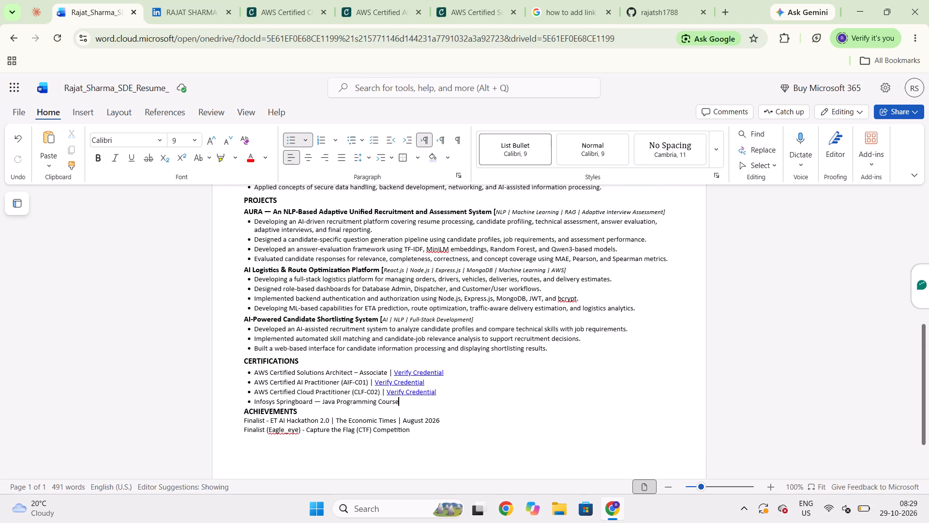
scroll(582, 301, "up", 2)
scroll(582, 301, "down", 1)
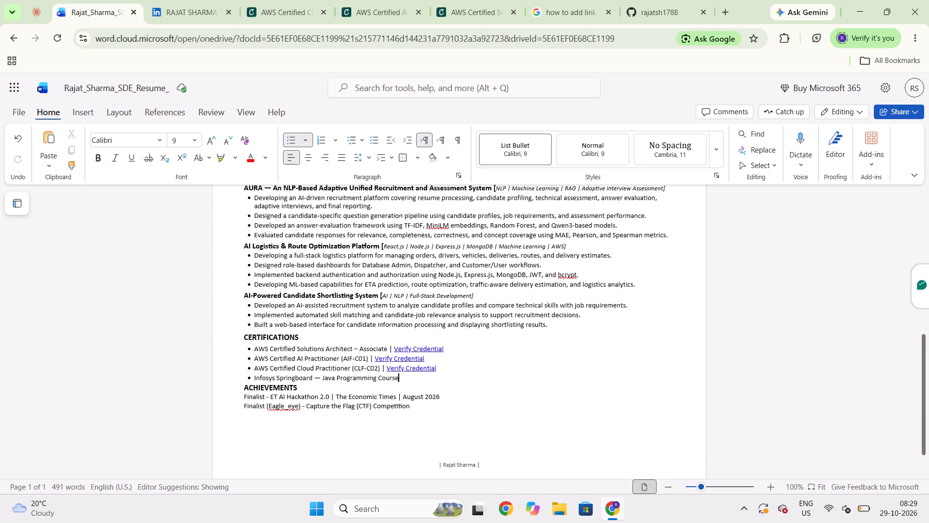
scroll(582, 301, "down", 1)
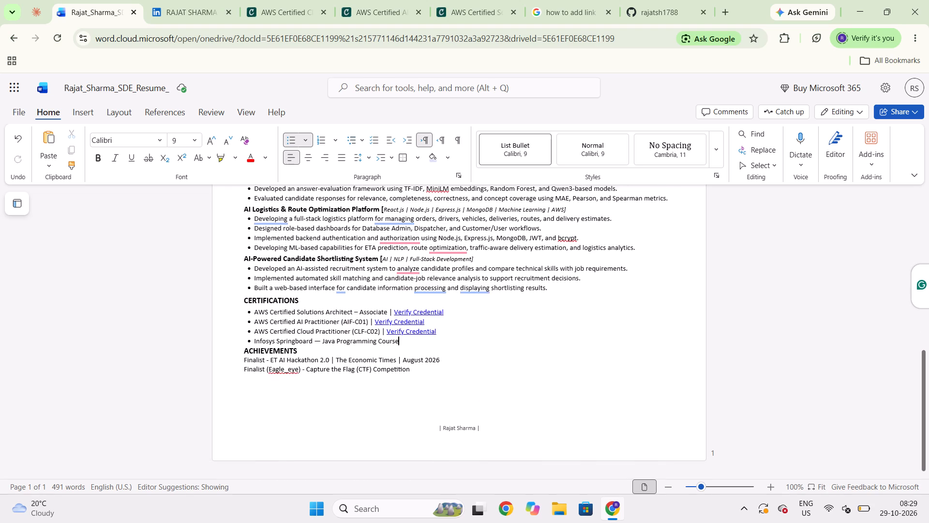
scroll(400, 341, "up", 2)
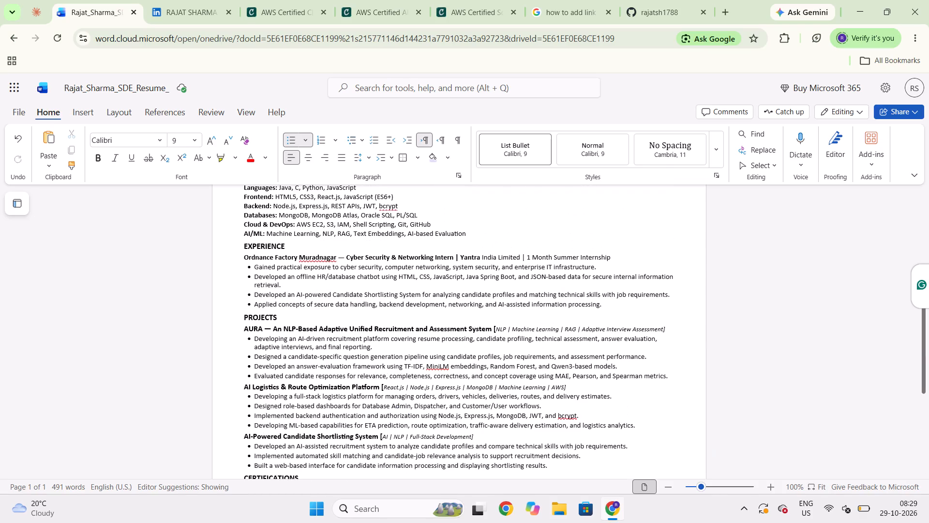
scroll(400, 341, "down", 2)
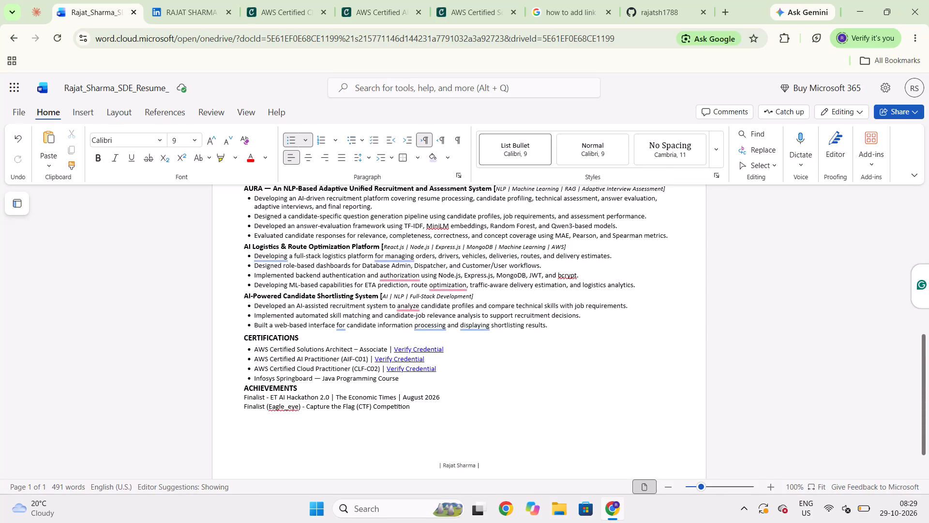
scroll(400, 341, "up", 4)
scroll(400, 341, "right", 1)
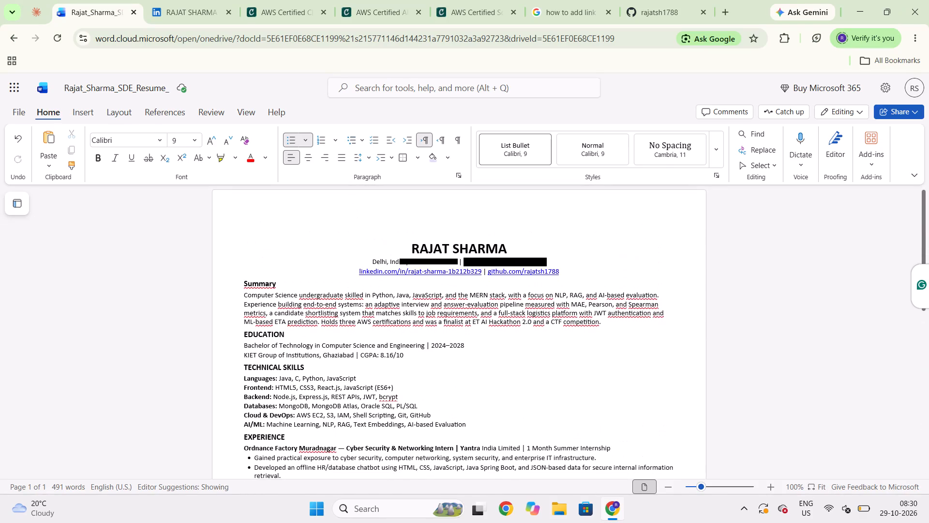
scroll(400, 341, "right", 1)
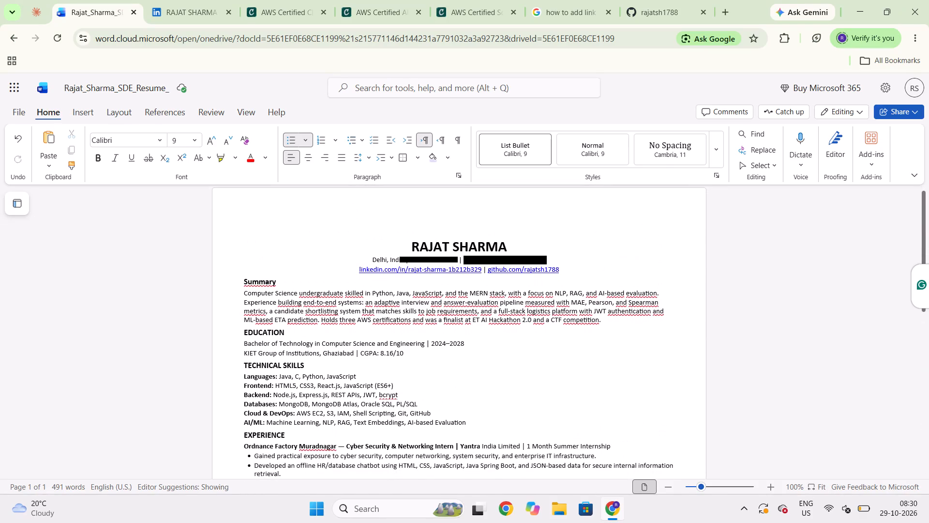
scroll(400, 341, "right", 2)
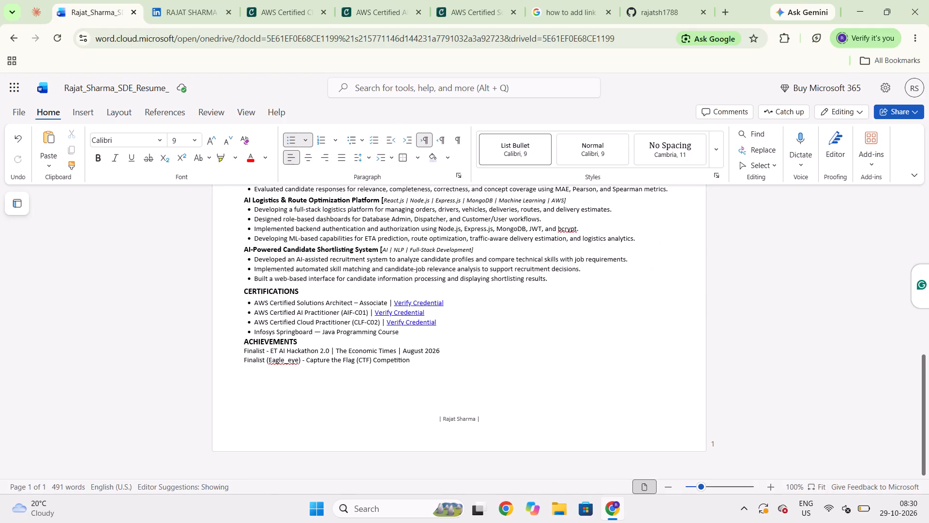
scroll(400, 341, "down", 1)
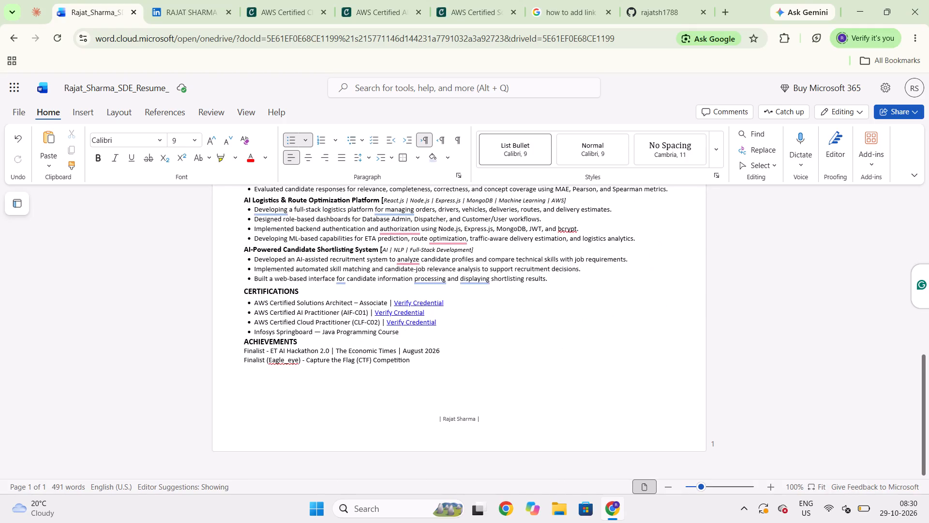
scroll(400, 341, "up", 7)
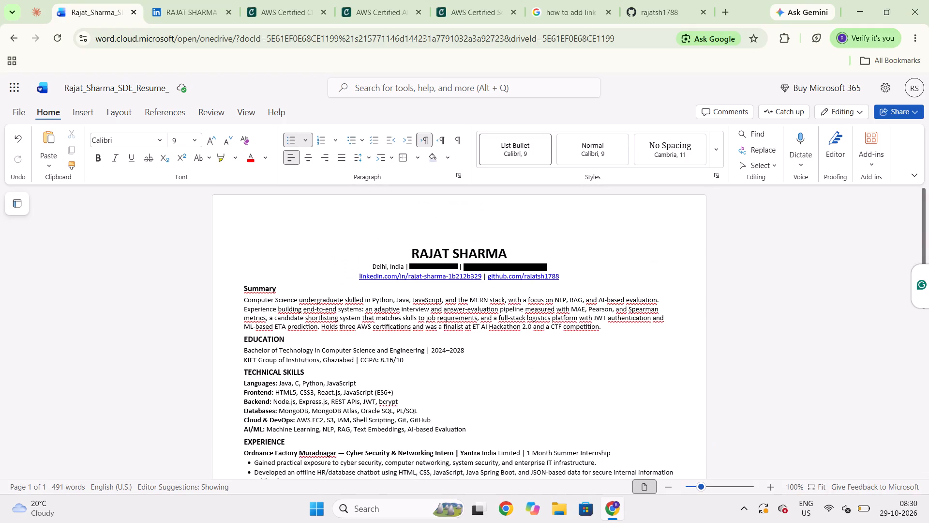
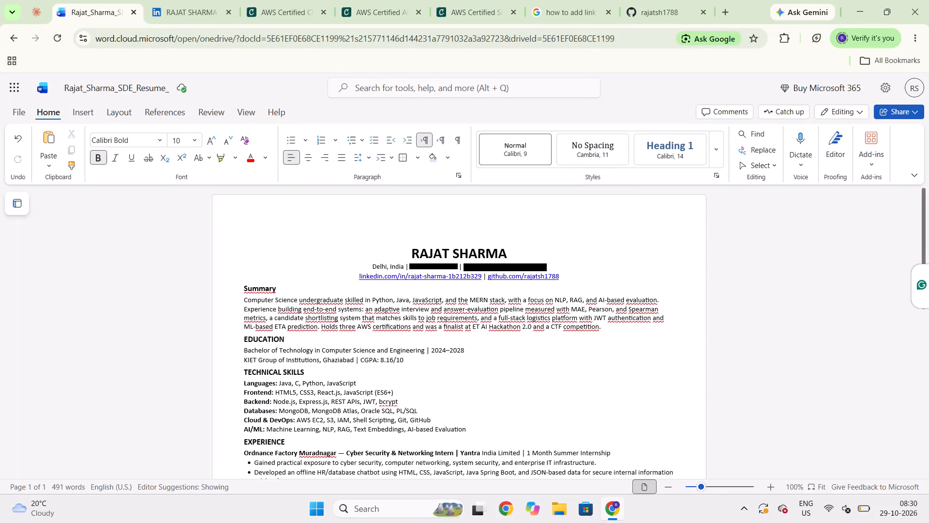
Check the resume's layout once more from the header and Summary through the Experience section.
scroll(400, 341, "down", 2)
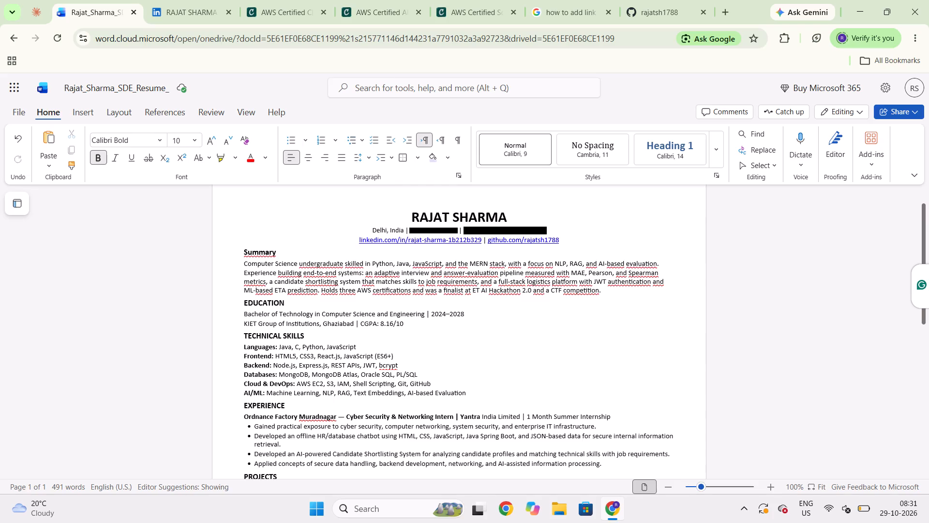
scroll(400, 341, "down", 1)
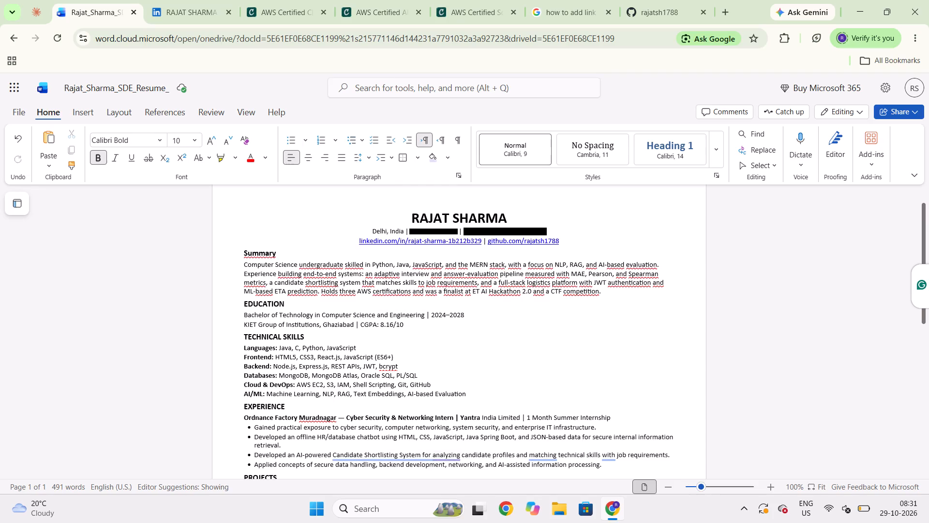
scroll(489, 257, "down", 7)
scroll(489, 257, "up", 7)
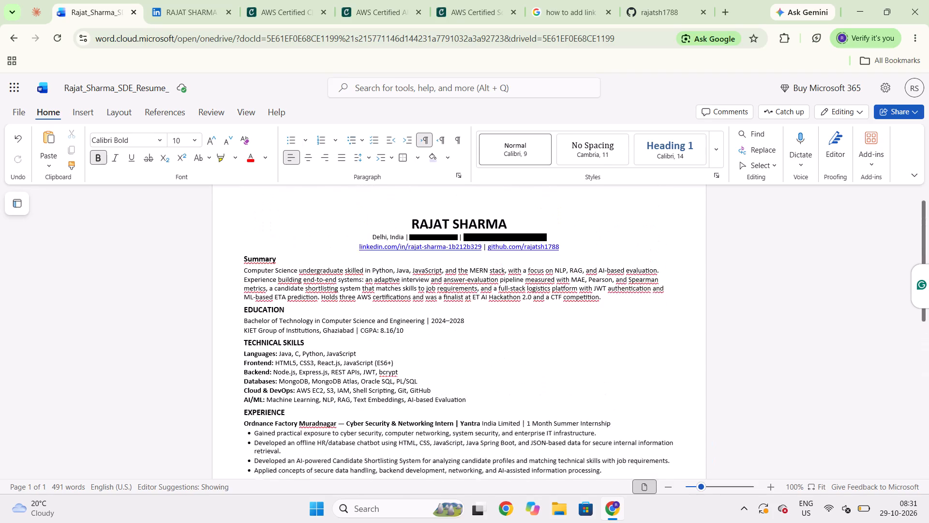
scroll(489, 257, "up", 1)
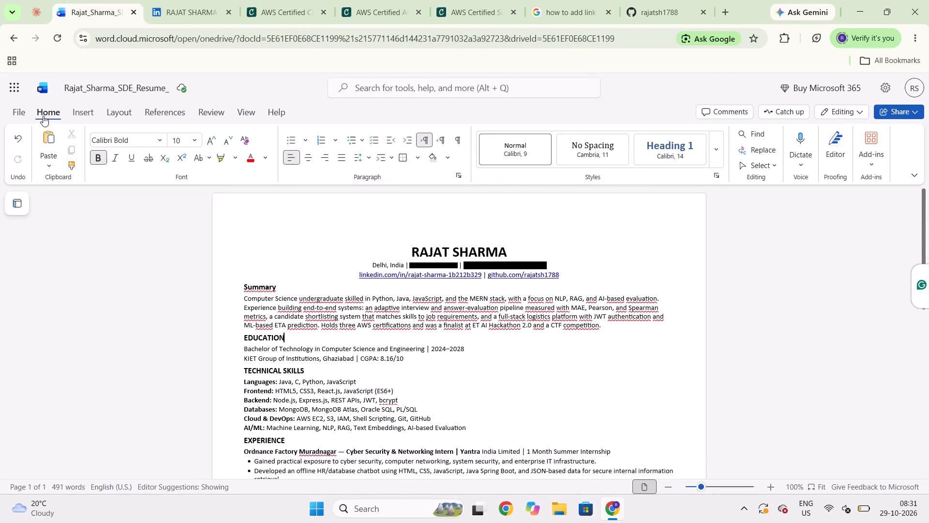
Export the finished resume as a PDF and download the converted file.
left_click(22, 115)
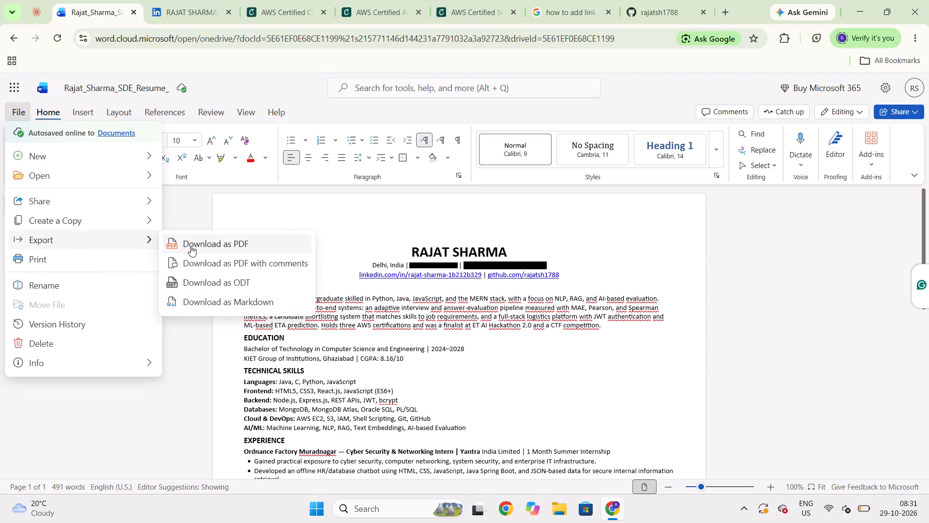
left_click(191, 246)
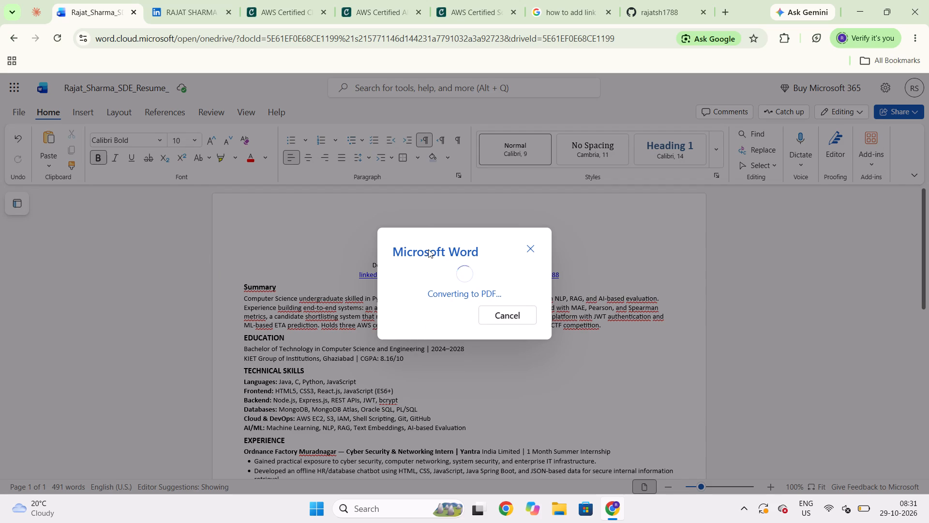
left_click(463, 307)
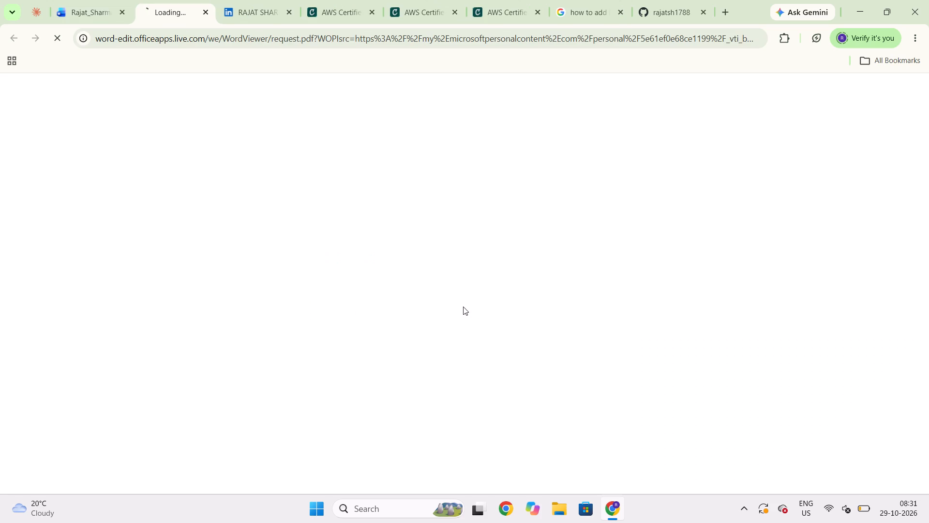
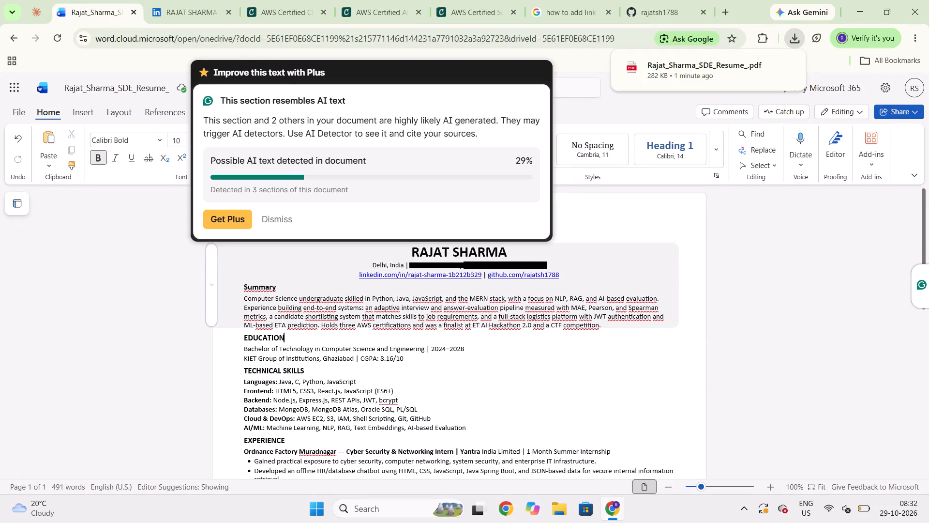
left_click(514, 370)
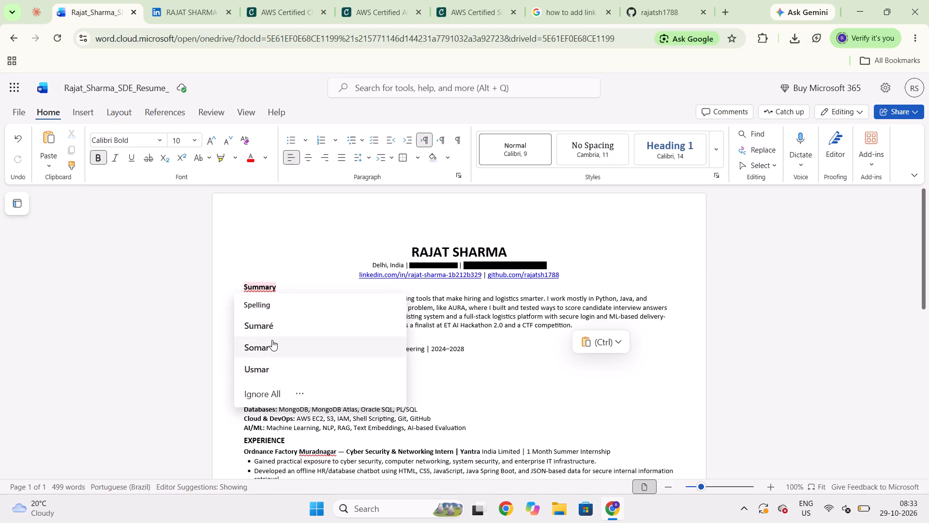
left_click(270, 288)
left_click(284, 241)
left_click(178, 287)
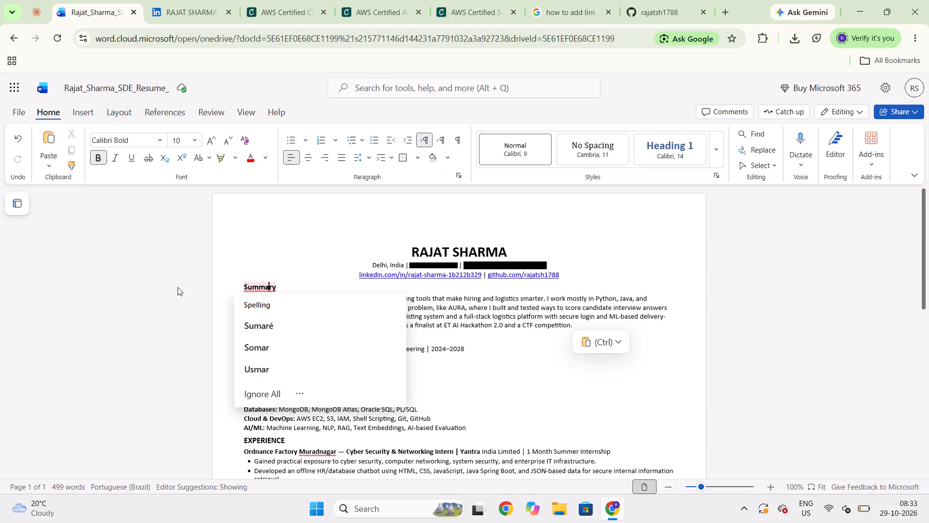
left_click(178, 287)
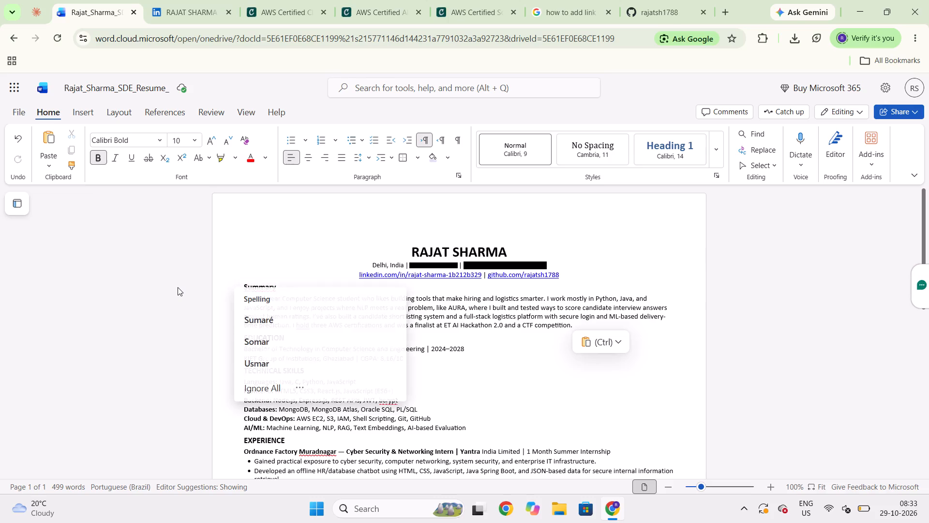
left_click(274, 391)
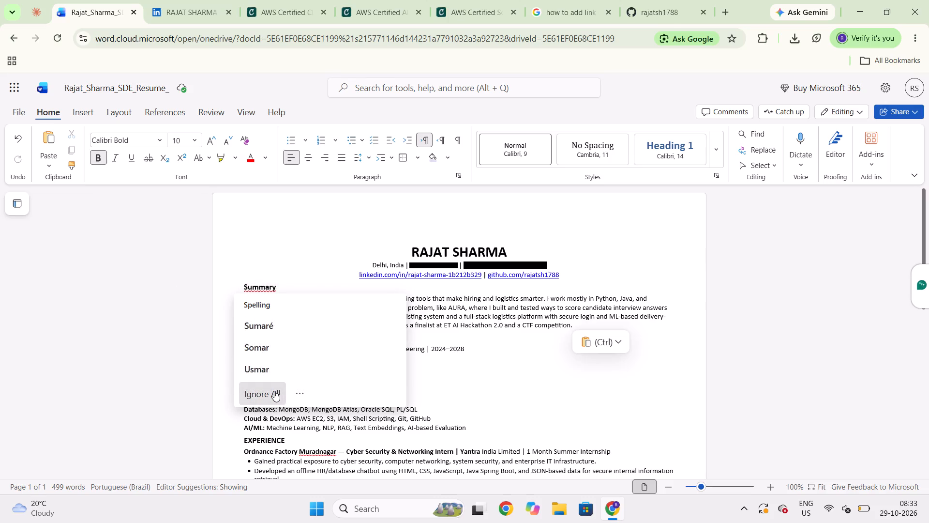
Check the grammar suggestion for "hold" in the Summary, and review the rest of the resume through the Achievements section.
scroll(363, 394, "down", 1)
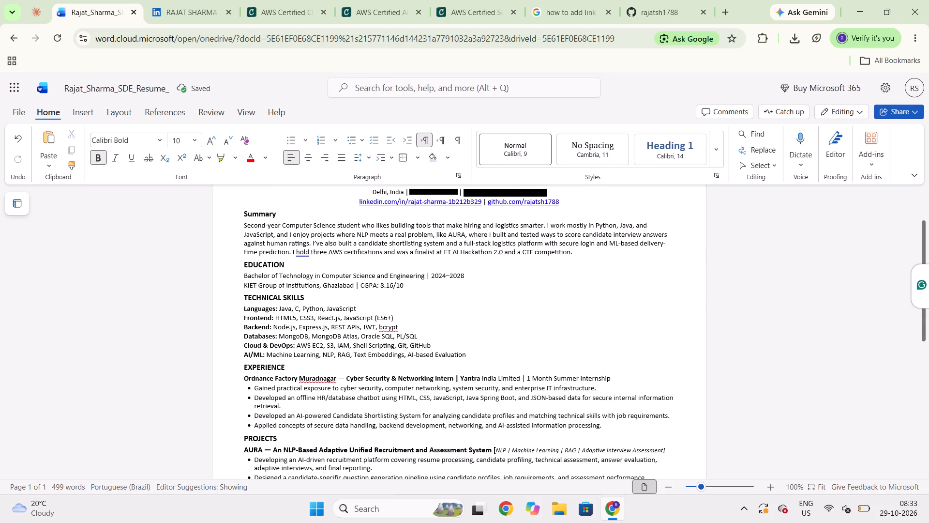
left_click(304, 252)
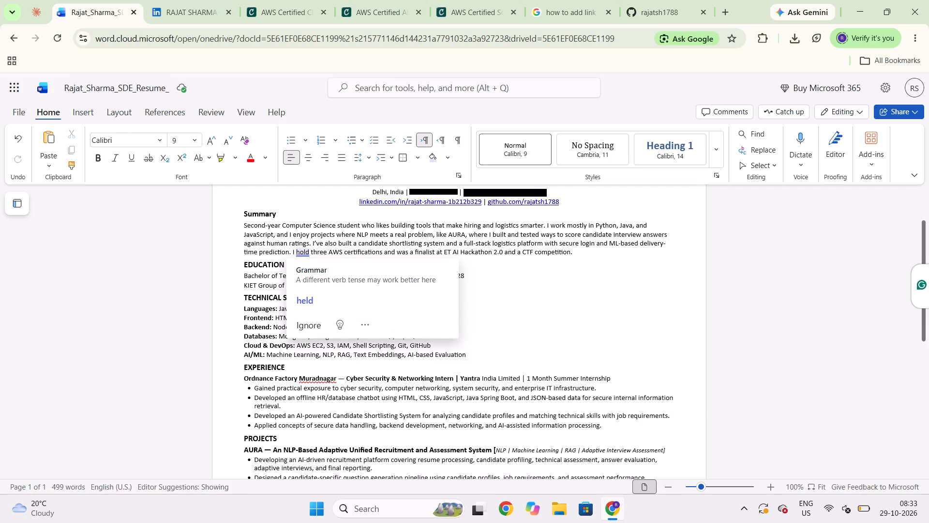
left_click(531, 308)
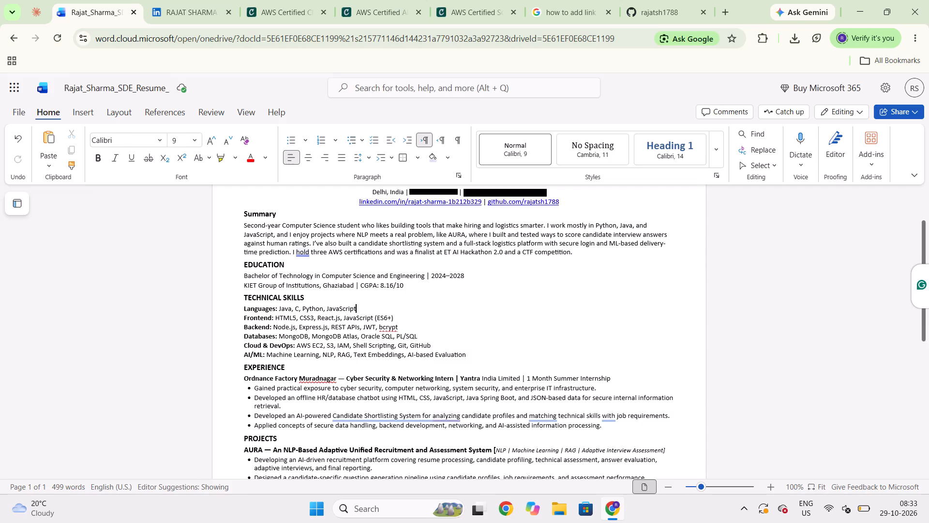
scroll(531, 308, "down", 4)
scroll(531, 308, "up", 2)
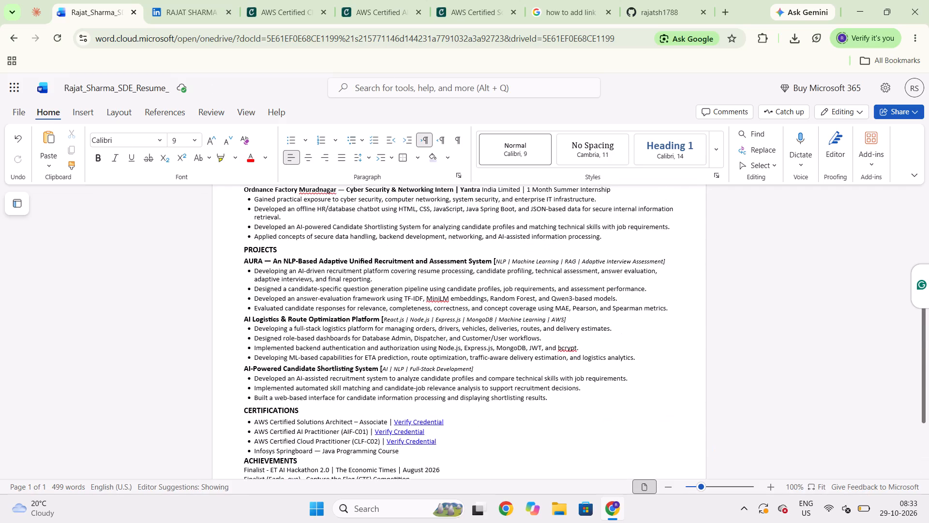
scroll(531, 308, "up", 2)
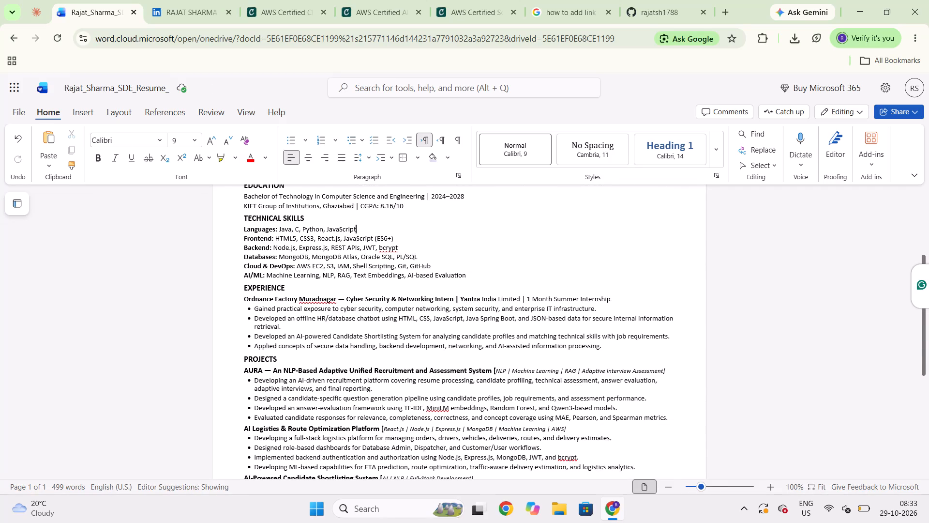
scroll(531, 308, "up", 2)
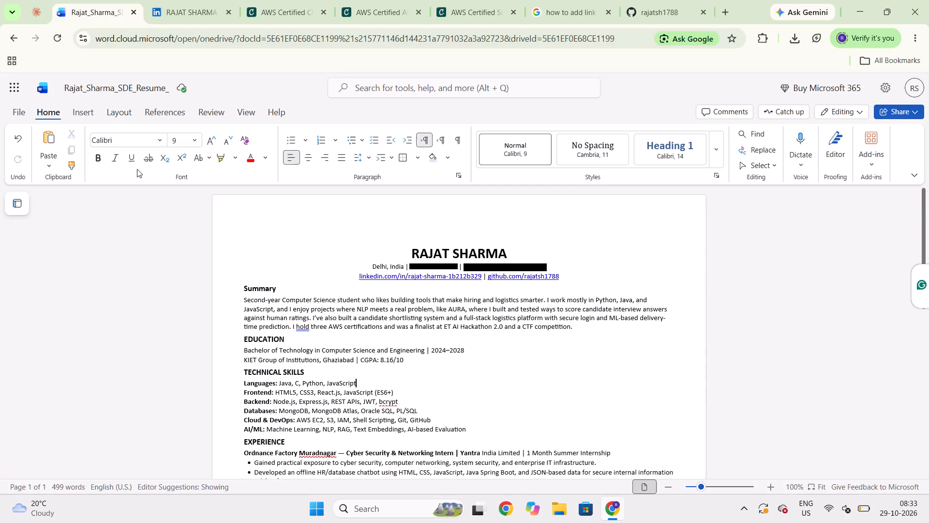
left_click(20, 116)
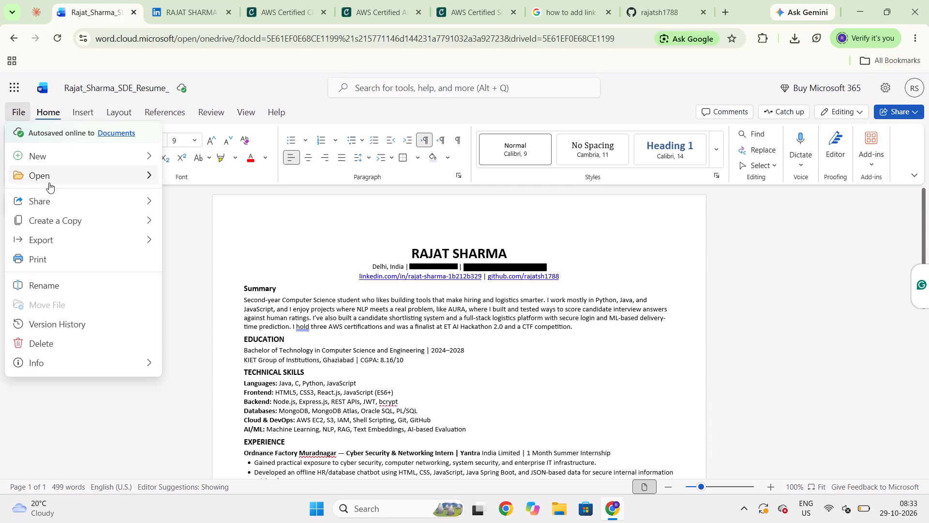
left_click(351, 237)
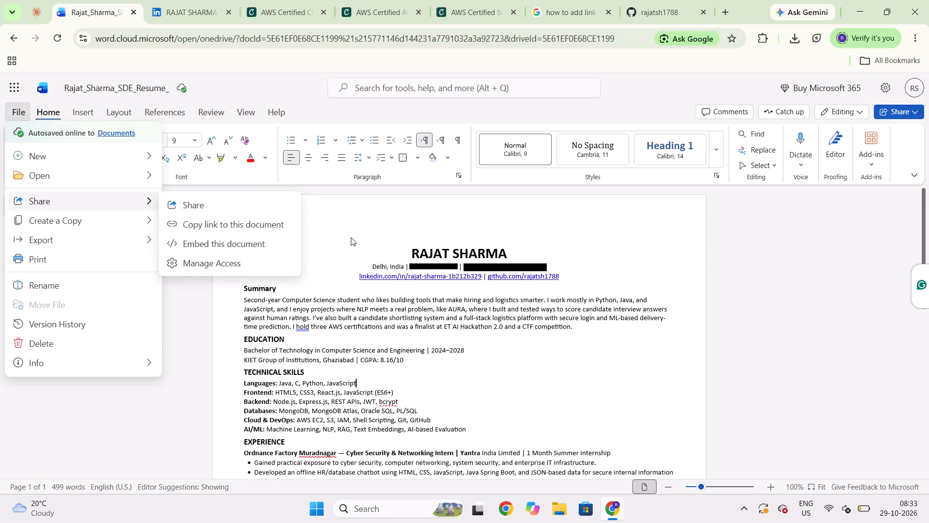
In File Explorer, delete the previously exported SDE resume PDF from the Downloads folder.
double_click(28, 275)
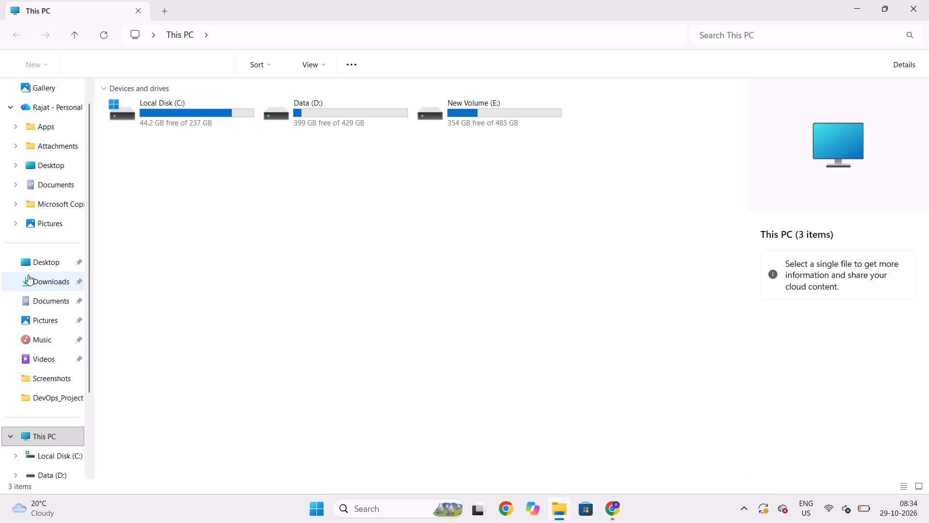
left_click(53, 277)
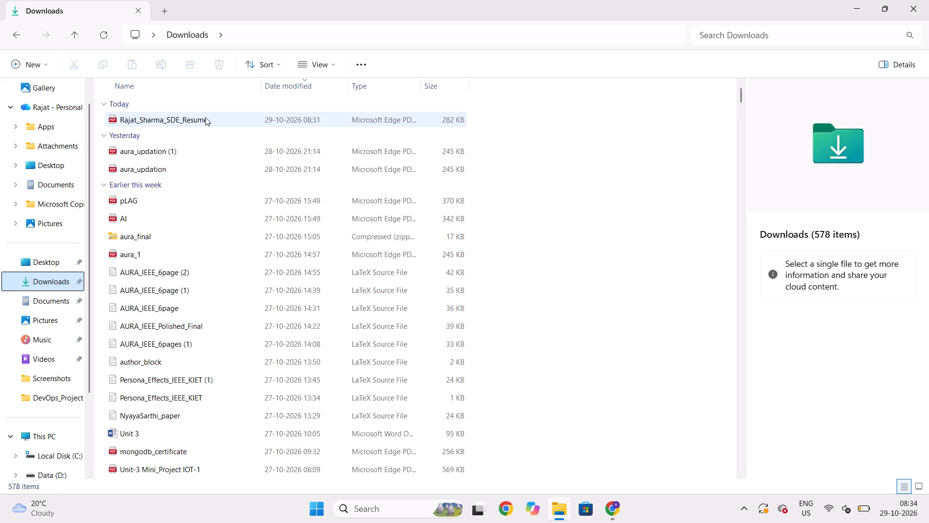
left_click(205, 117)
left_click(218, 56)
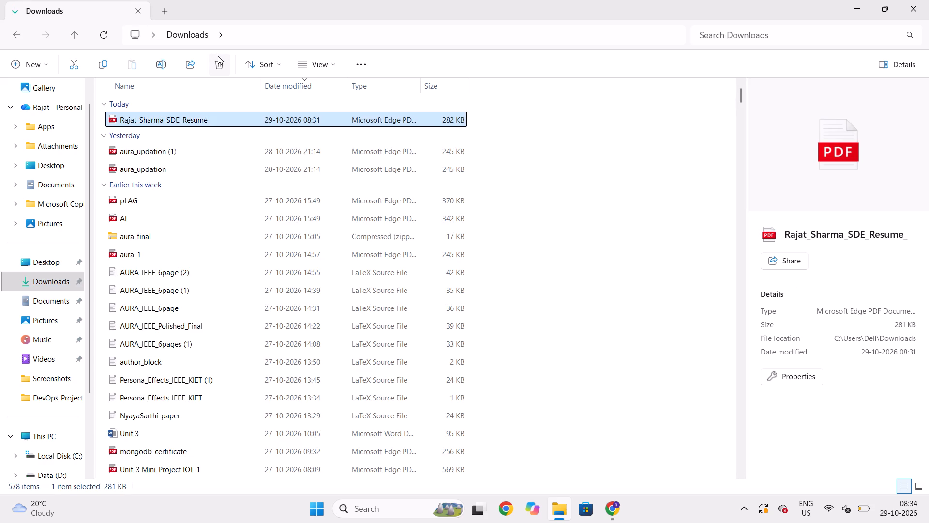
left_click(928, 0)
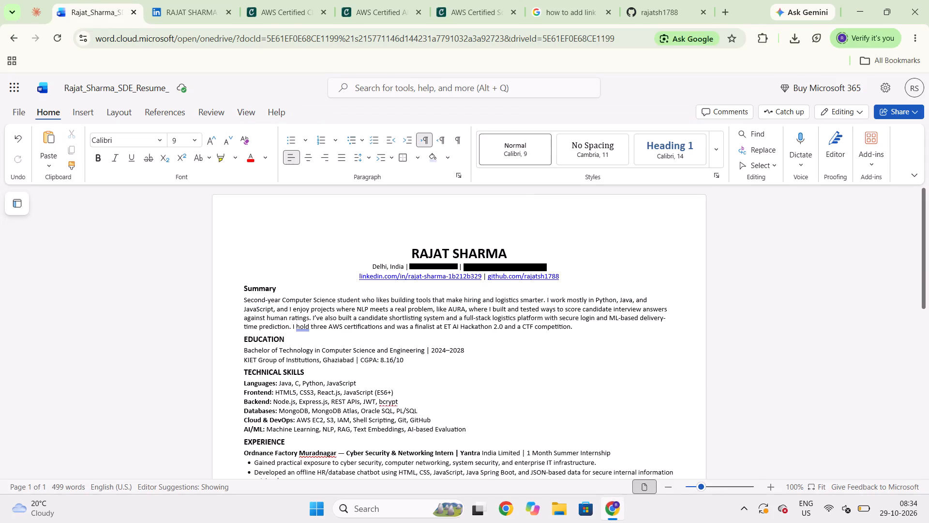
Back in Word, export the updated resume as a PDF and download the converted file.
left_click(25, 113)
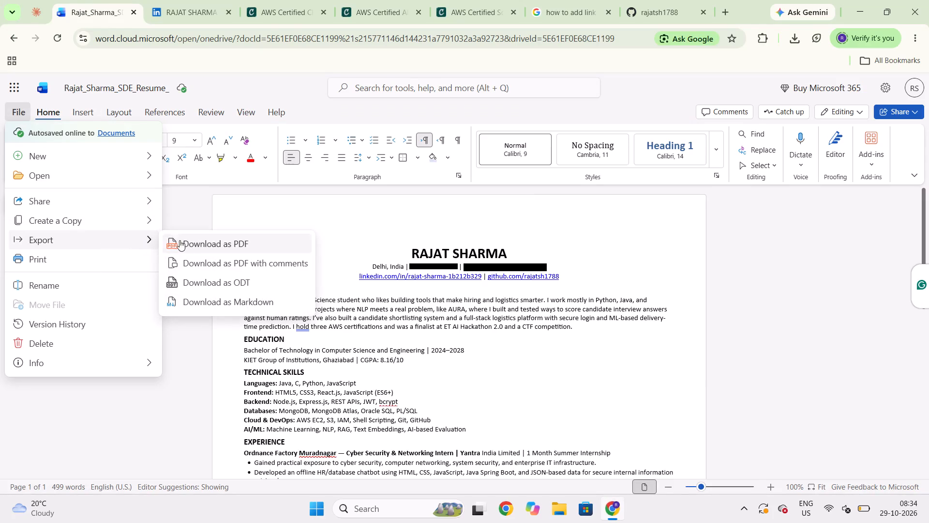
left_click(187, 241)
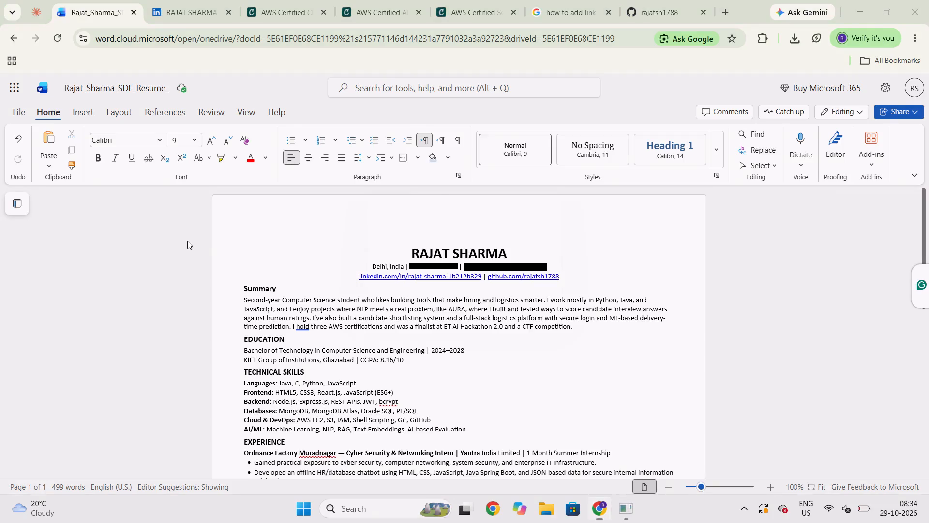
left_click(484, 274)
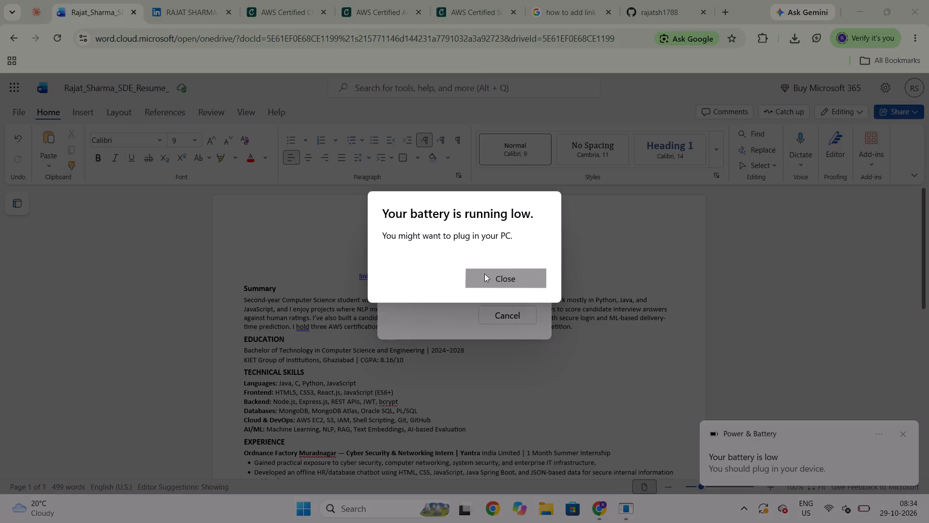
left_click(457, 301)
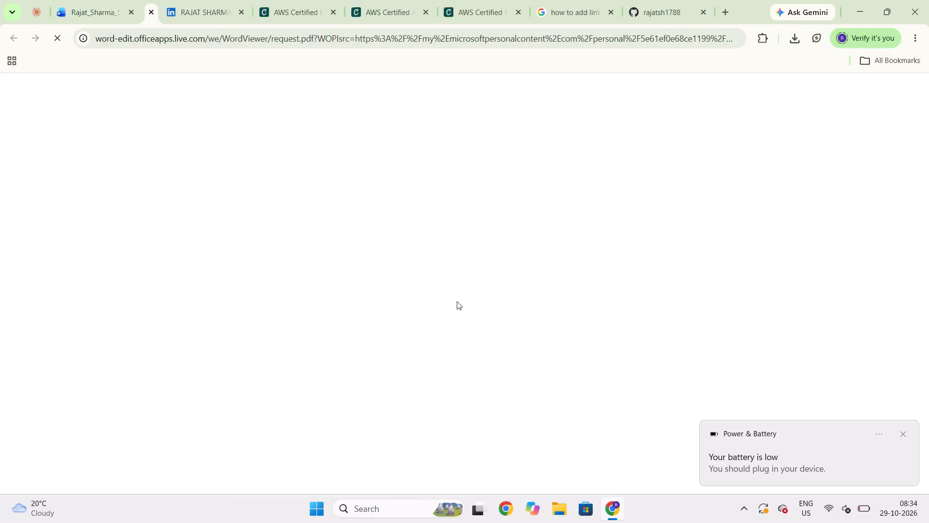
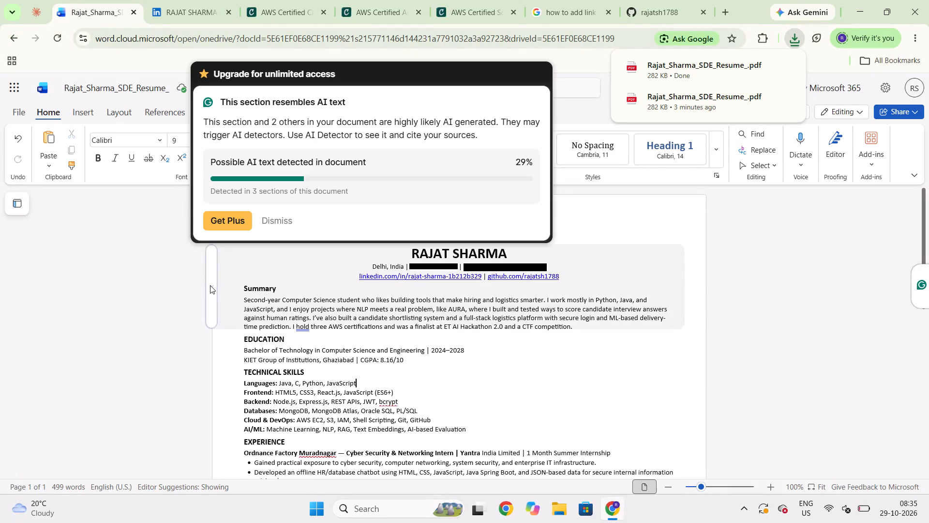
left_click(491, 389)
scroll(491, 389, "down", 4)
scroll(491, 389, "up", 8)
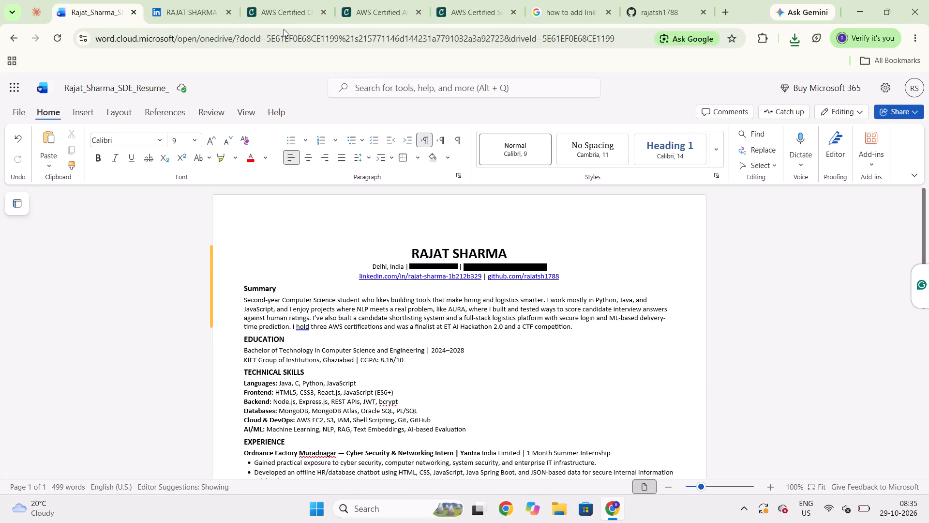
Close all the open resume, LinkedIn, AWS badge, Google search and GitHub tabs, and close the browser window.
left_click(131, 13)
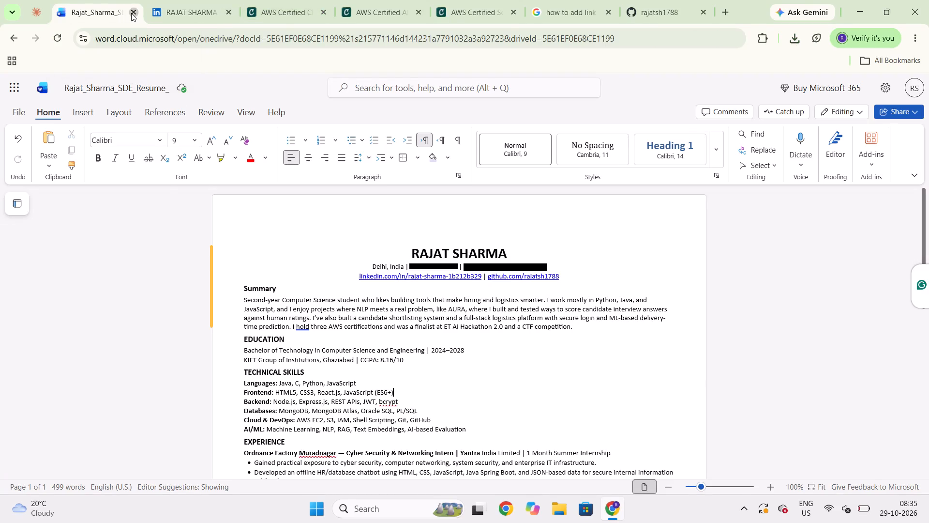
left_click(131, 13)
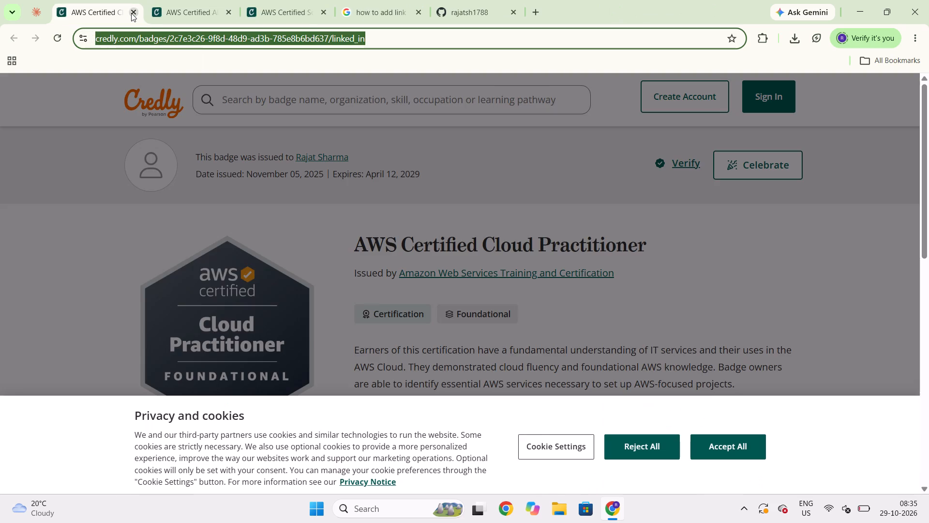
left_click(131, 13)
left_click(131, 13)
left_click(131, 13)
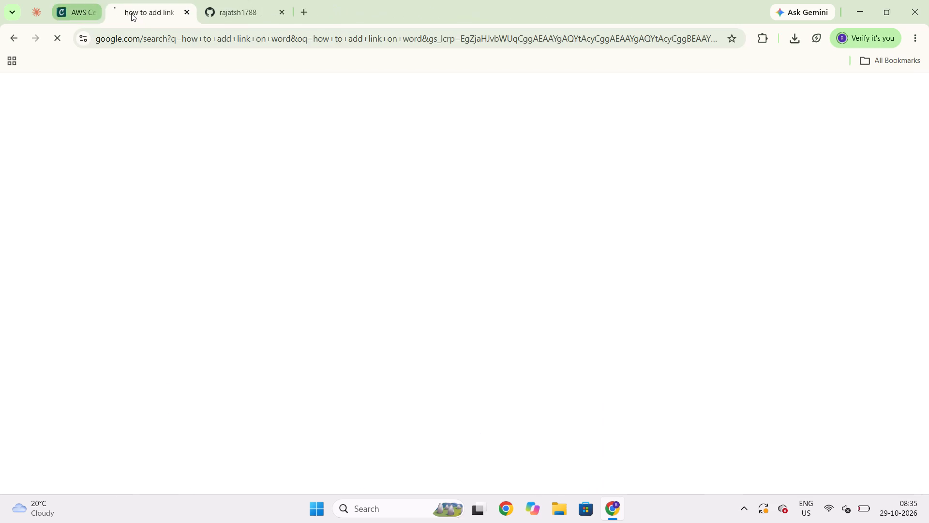
left_click(131, 13)
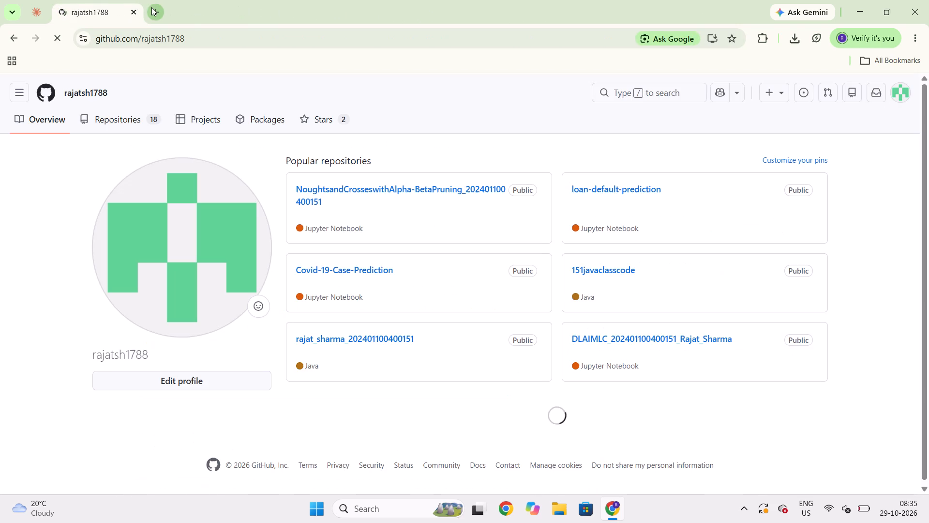
left_click(151, 7)
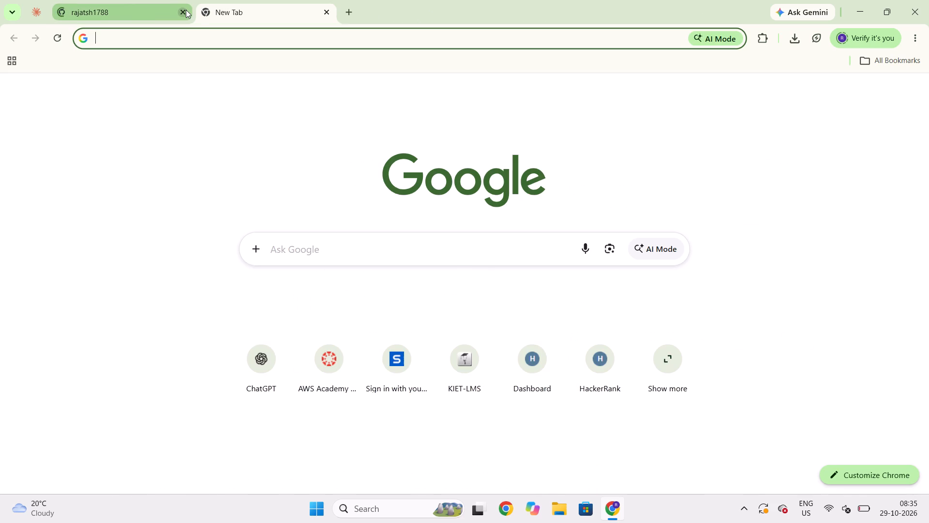
left_click(186, 10)
left_click(928, 2)
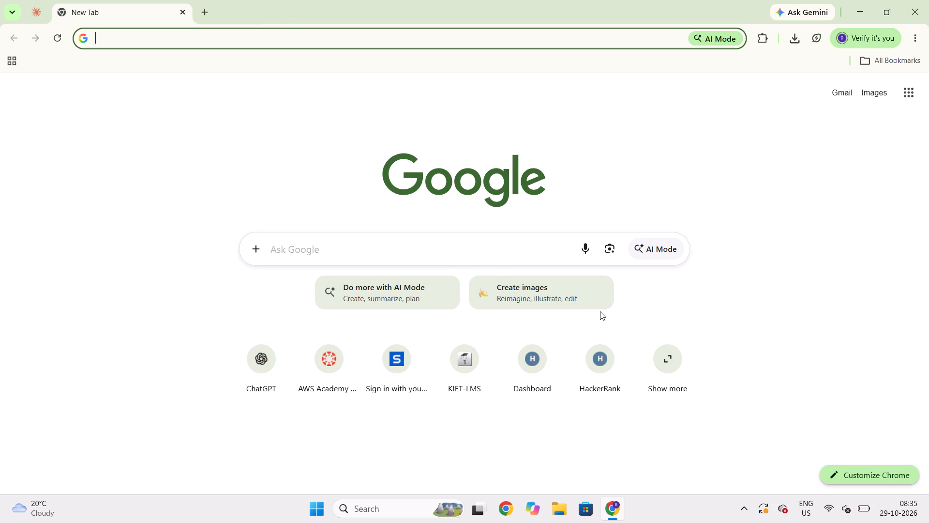
Relaunch Chrome and open it with the profile labelled Rajat.
double_click(521, 506)
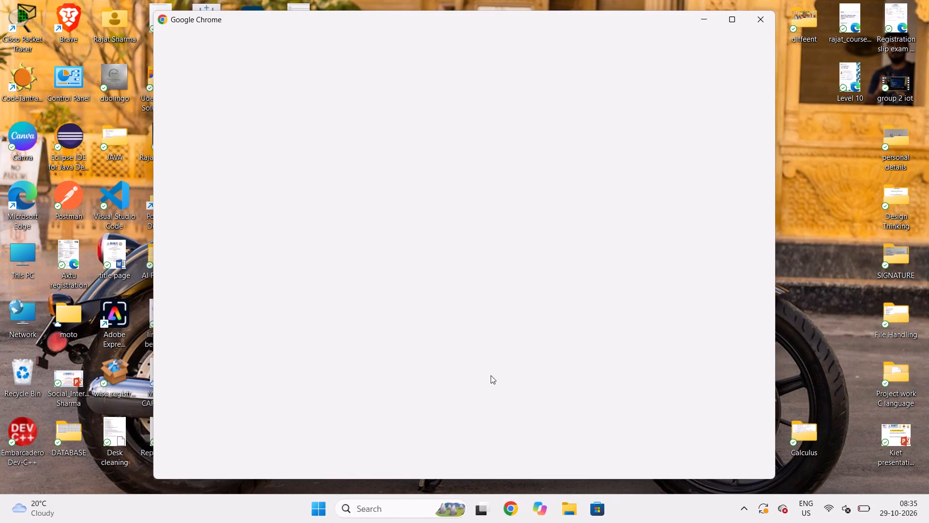
left_click(306, 365)
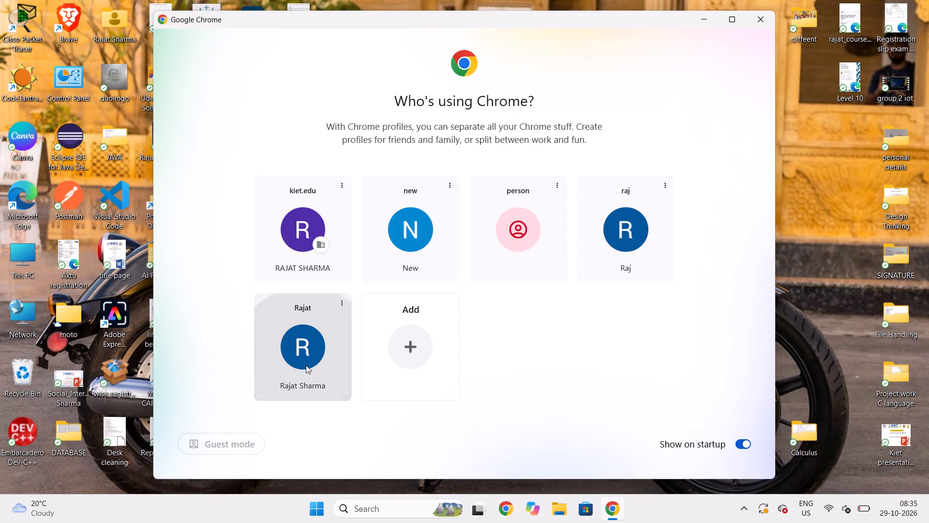